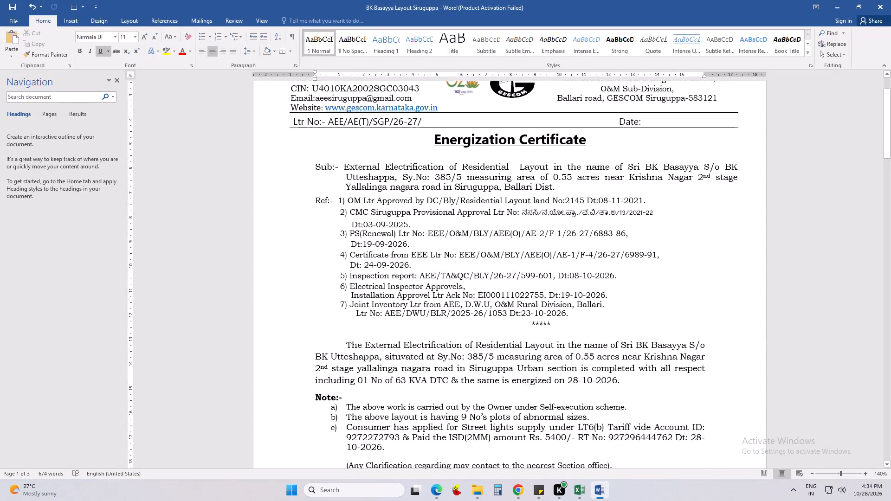
Review the first Energization Certificate from its letterhead, subject and references through the notes, addressee and copy-to list.
scroll(580, 296, down, 13)
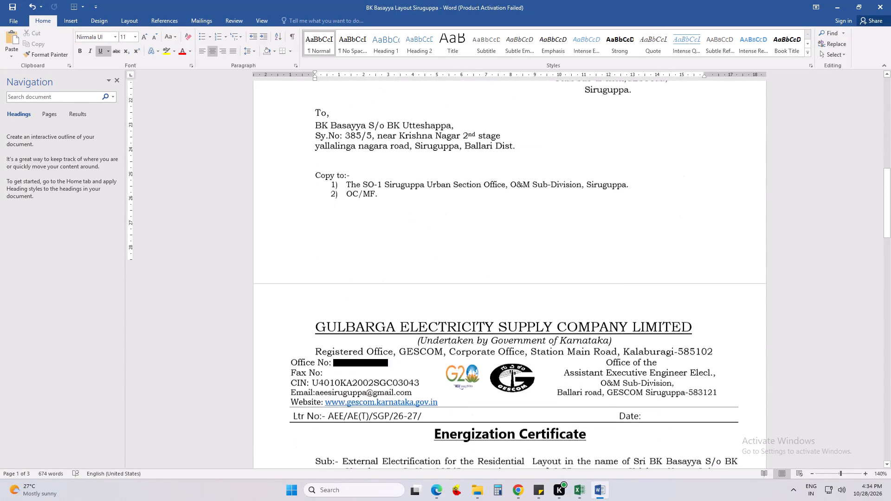
scroll(580, 296, down, 3)
scroll(580, 296, up, 14)
scroll(580, 296, down, 4)
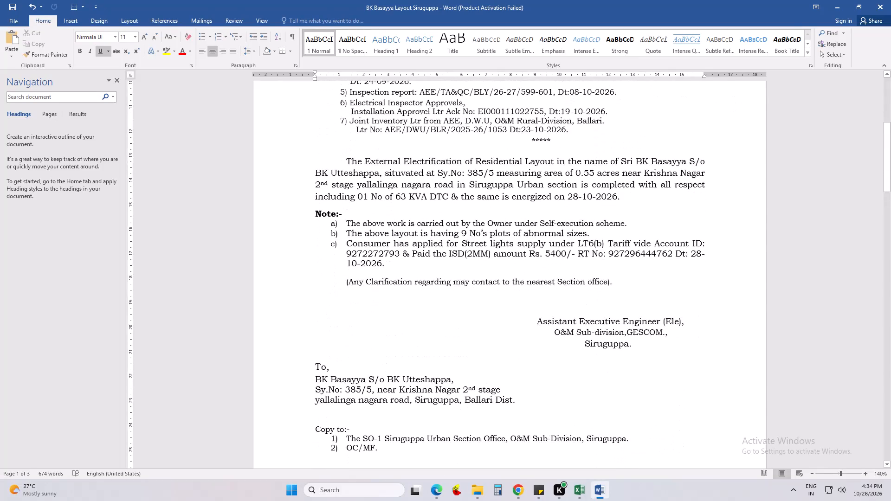
scroll(580, 296, up, 11)
scroll(580, 296, down, 1)
scroll(580, 296, up, 1)
scroll(582, 410, up, 5)
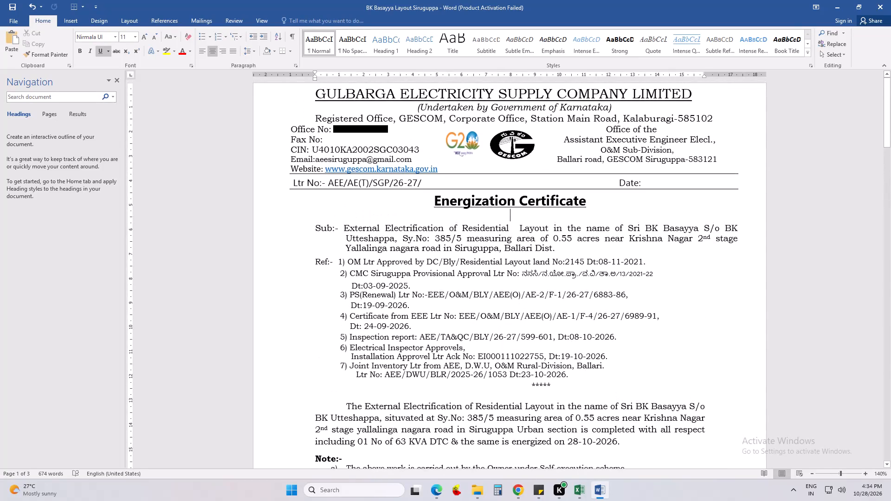
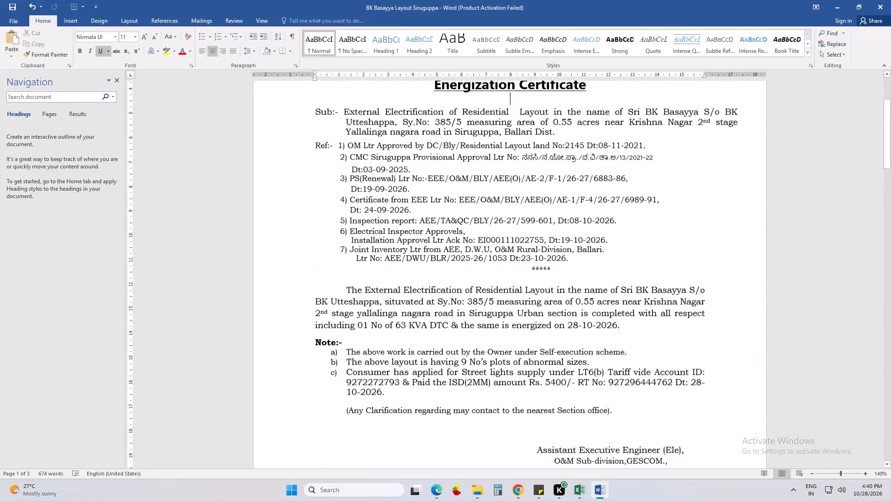
Examine the second Energization Certificate's subject, body paragraphs, notes and copy-to list, and compare it with the first certificate.
scroll(420, 206, down, 20)
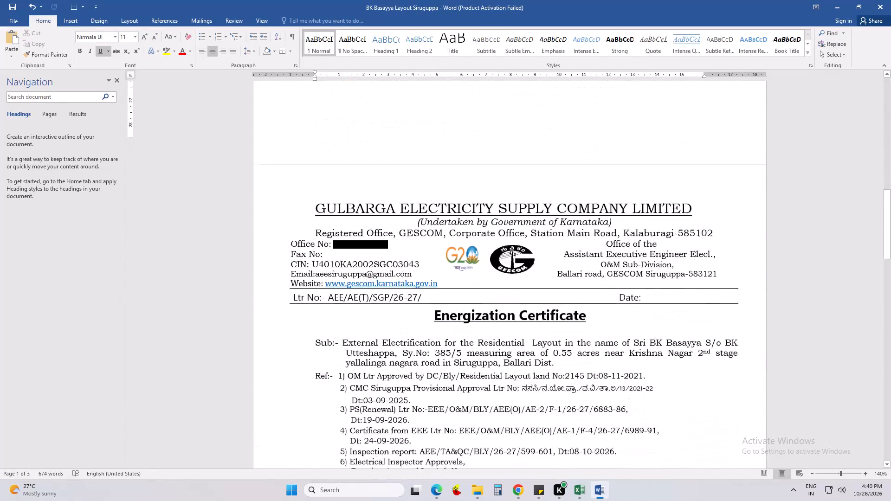
scroll(420, 206, down, 17)
scroll(420, 206, up, 8)
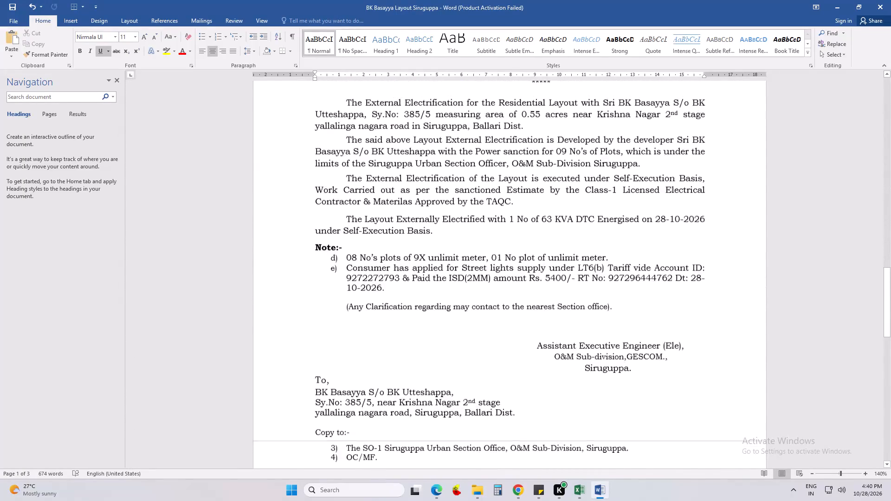
scroll(420, 206, up, 4)
scroll(420, 206, down, 1)
scroll(420, 206, up, 11)
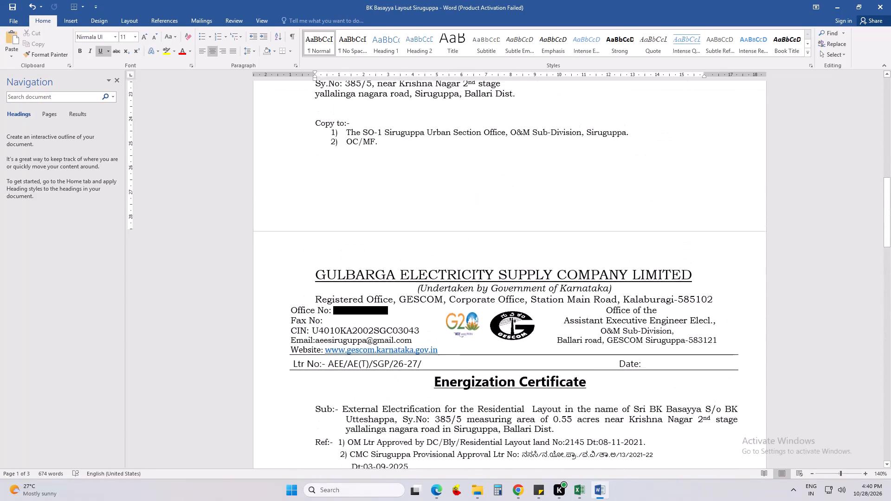
scroll(436, 203, up, 3)
scroll(436, 203, down, 1)
scroll(436, 203, up, 18)
scroll(436, 203, down, 3)
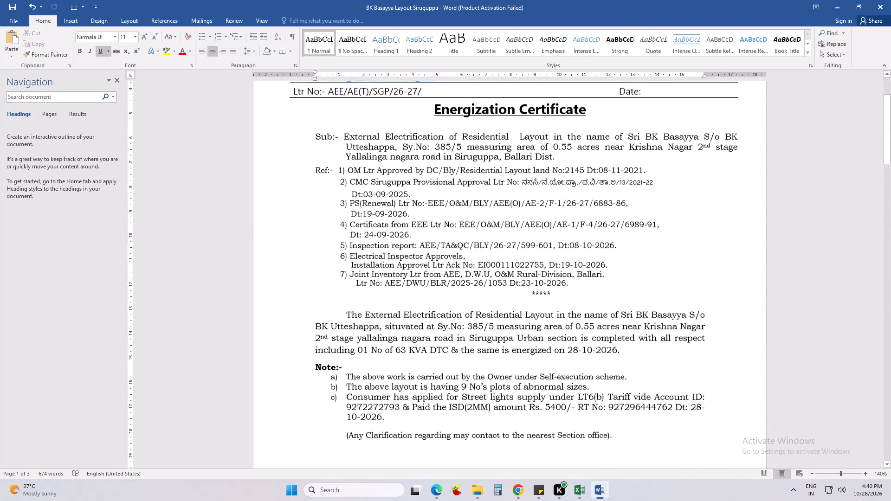
Save the BK Basayya Layout Siruguppa document.
key(ctrl+s)
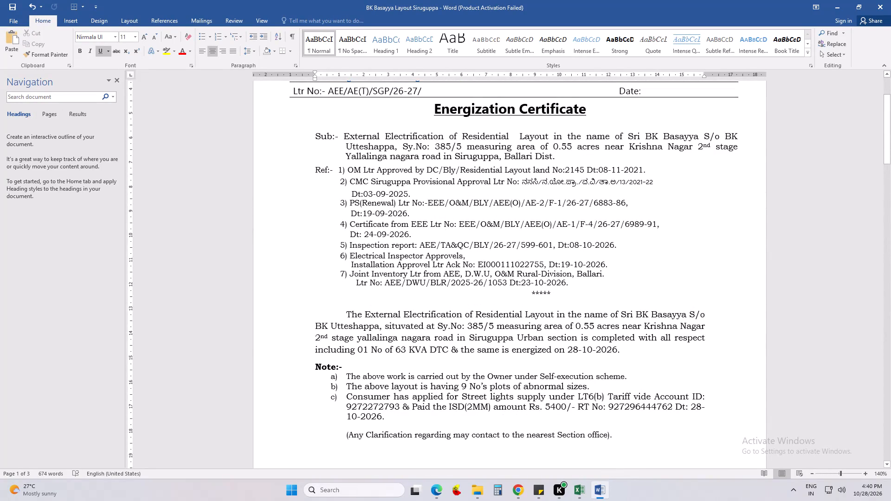
Recheck the first Energization Certificate from its letterhead and references to the energization paragraph, notes and addressee.
scroll(436, 203, down, 2)
scroll(436, 203, up, 5)
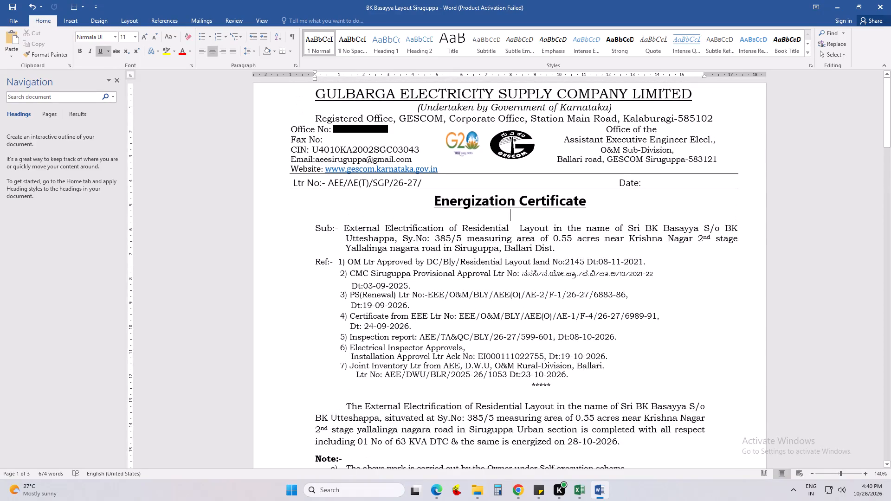
scroll(436, 203, down, 7)
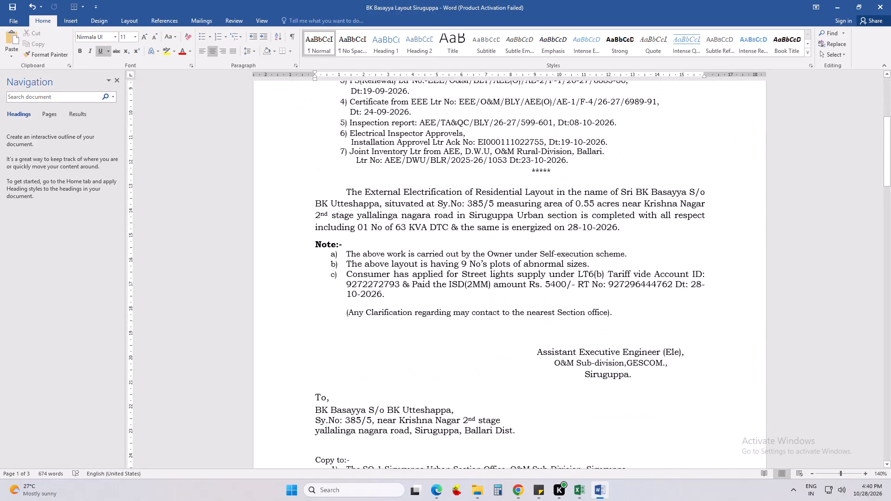
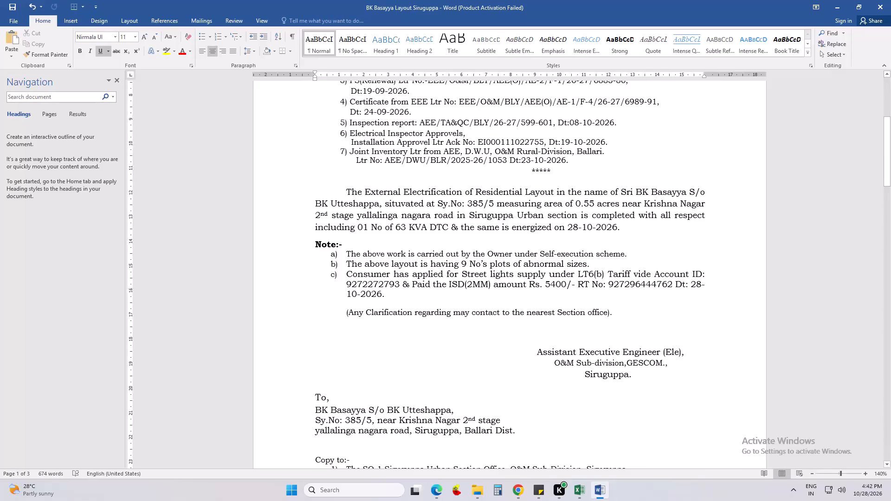
Recheck the first Energization Certificate's subject, references, energization paragraph and notes, and save the document.
scroll(504, 225, up, 4)
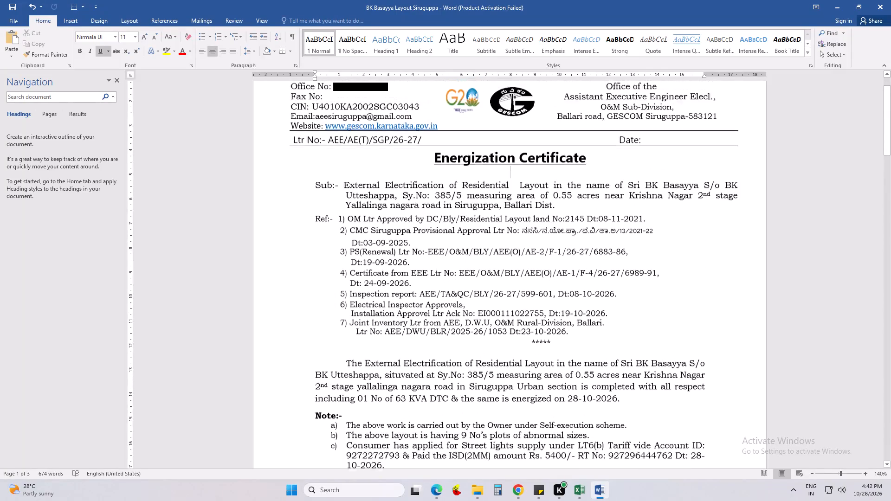
scroll(504, 225, down, 10)
key(ctrl+s)
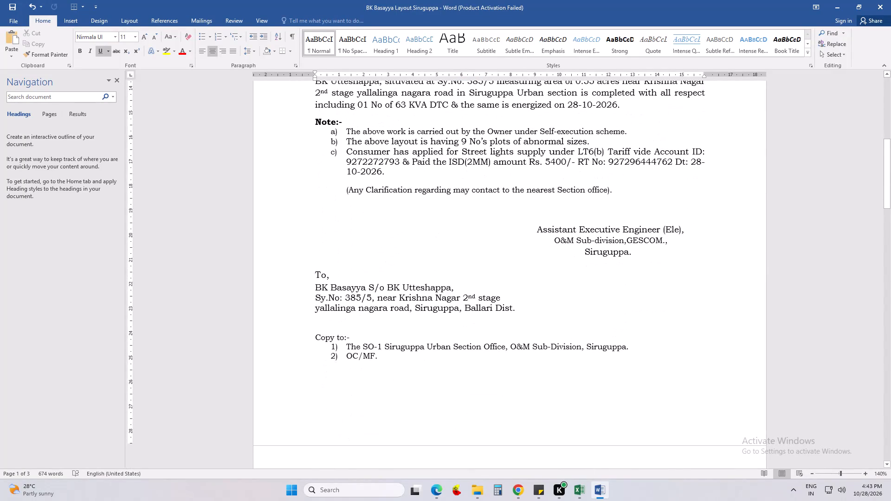
Check the first certificate's addressee and copy-to list through to the second letterhead, then save and close the document.
scroll(504, 225, down, 6)
scroll(503, 231, up, 4)
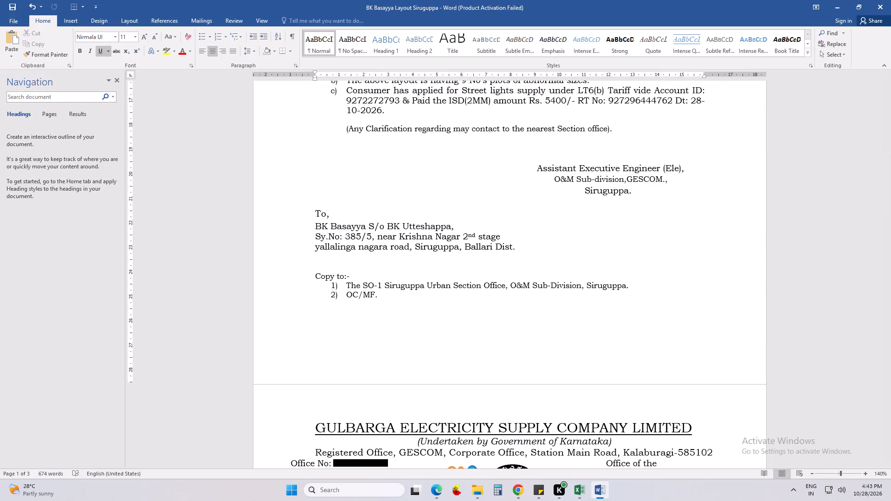
scroll(642, 286, down, 3)
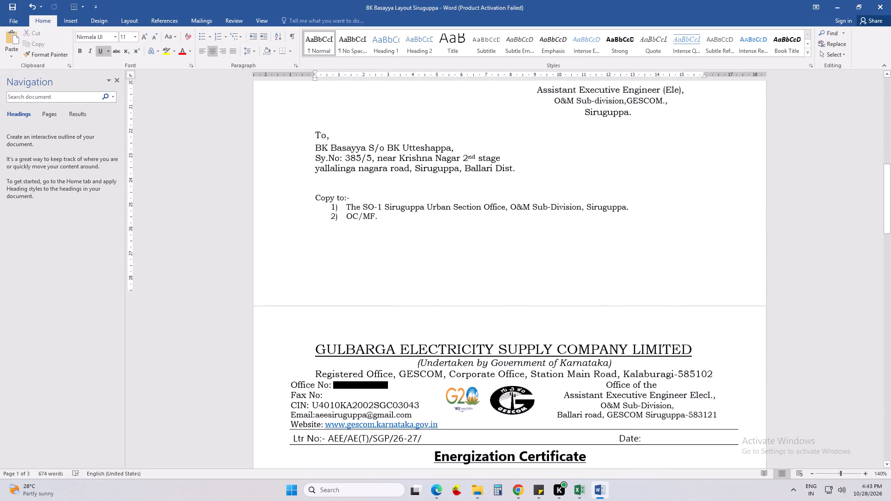
key(ctrl+s)
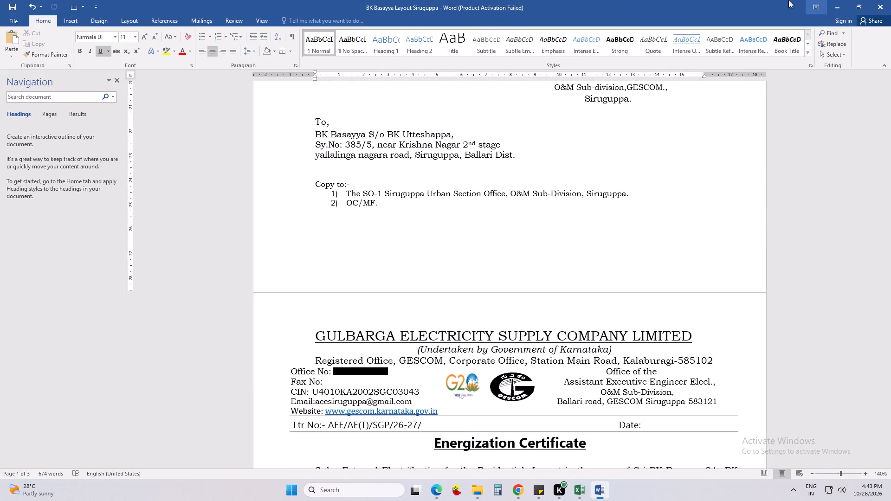
click(873, 9)
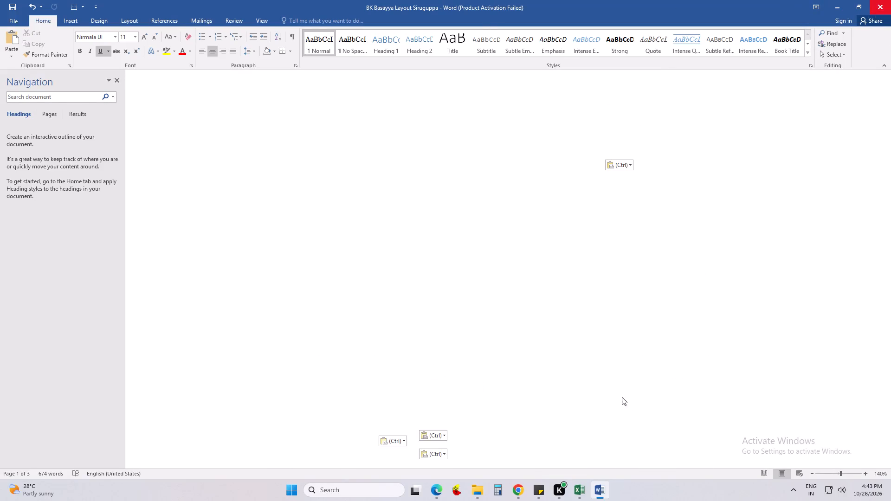
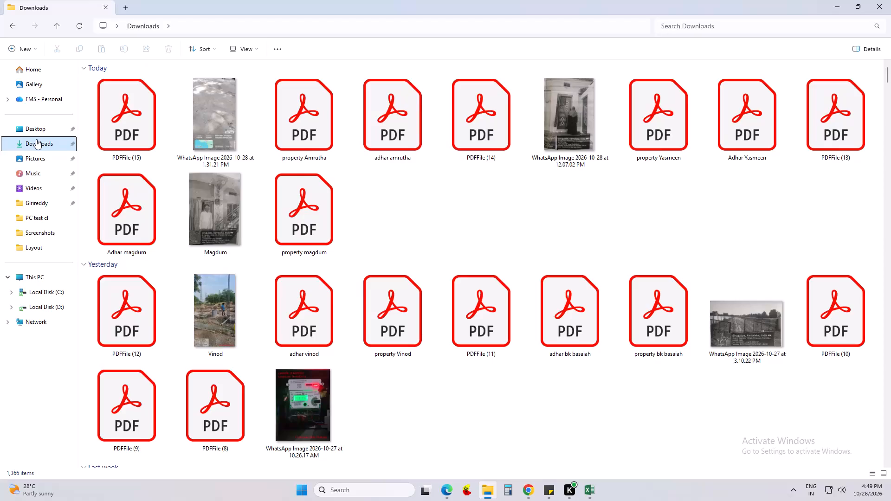
Open the "estimate cl" document from the Estimate CL folder on drive D and dismiss the Office activation wizard.
click(50, 210)
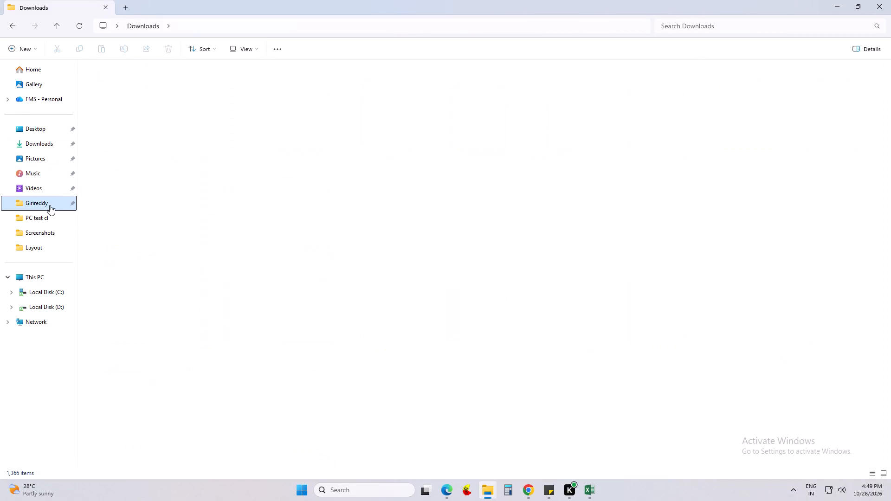
double_click(123, 160)
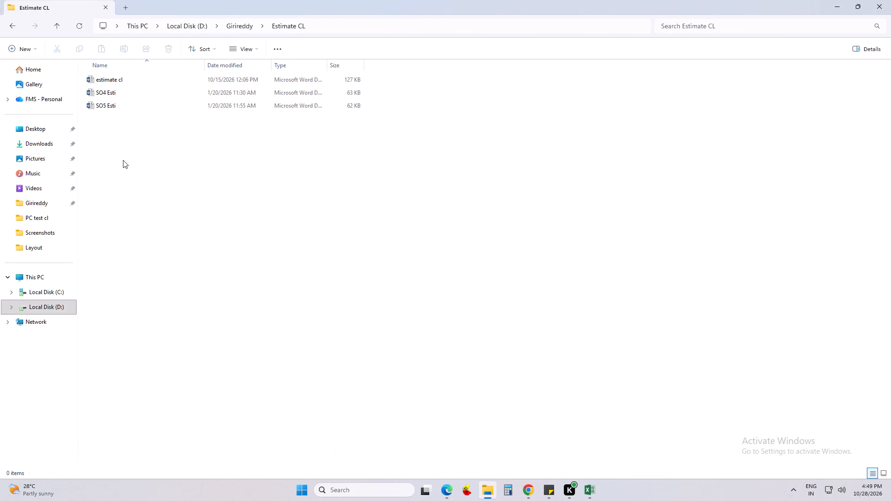
double_click(131, 82)
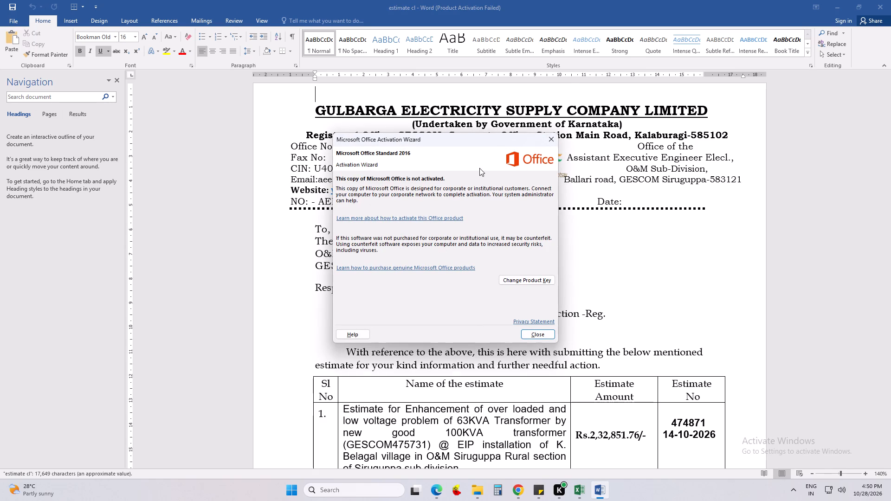
click(530, 335)
Look through the estimate submission letters on the first pages, checking their estimate names, amounts and numbers, and return to the first letter.
scroll(436, 300, down, 5)
scroll(436, 300, up, 5)
scroll(436, 300, down, 5)
scroll(436, 300, up, 1)
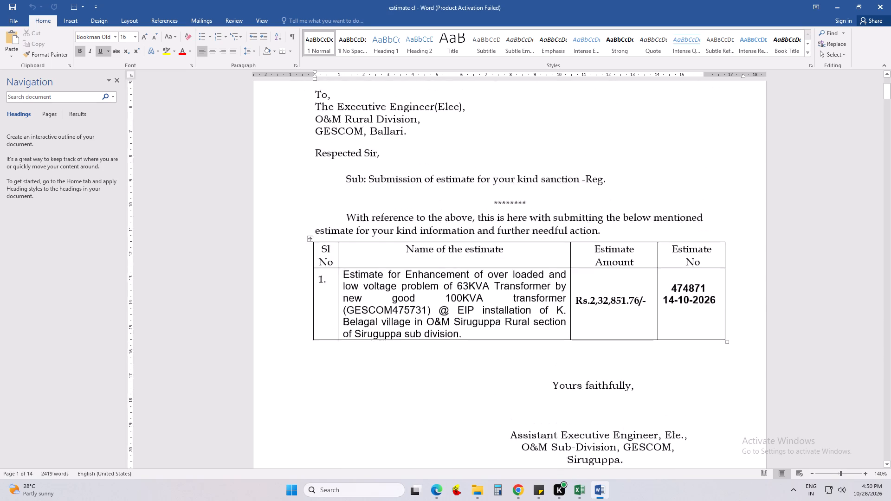
scroll(436, 300, up, 3)
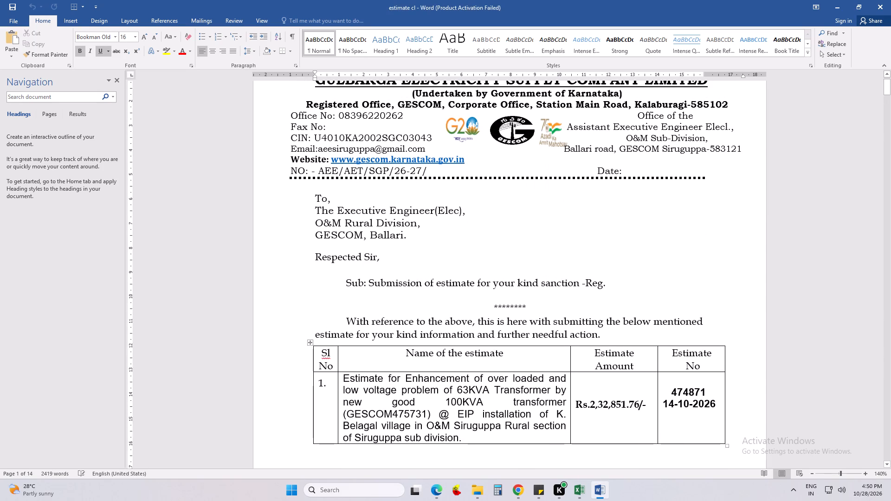
scroll(550, 322, down, 4)
scroll(423, 287, up, 3)
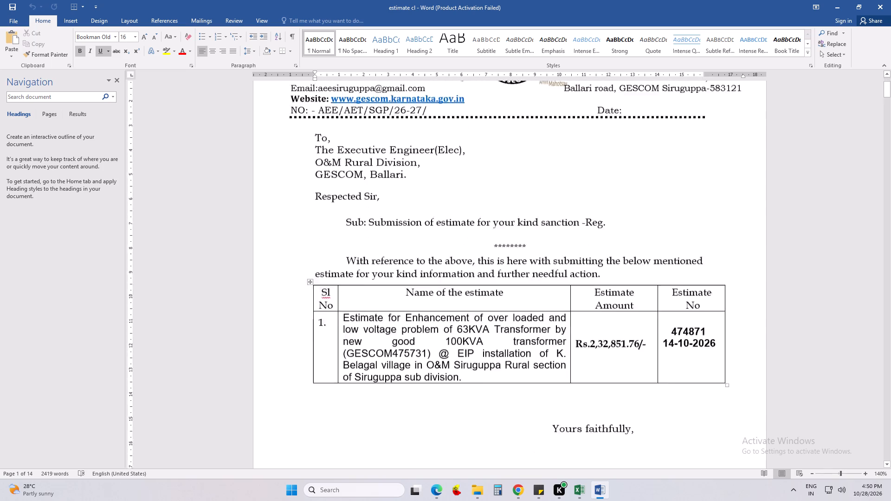
scroll(422, 287, up, 6)
scroll(397, 223, down, 20)
scroll(397, 223, down, 2)
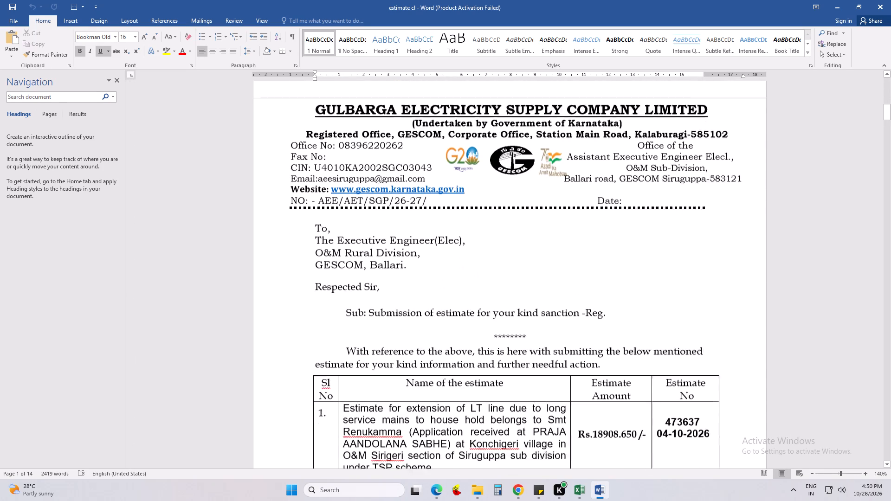
scroll(398, 224, down, 6)
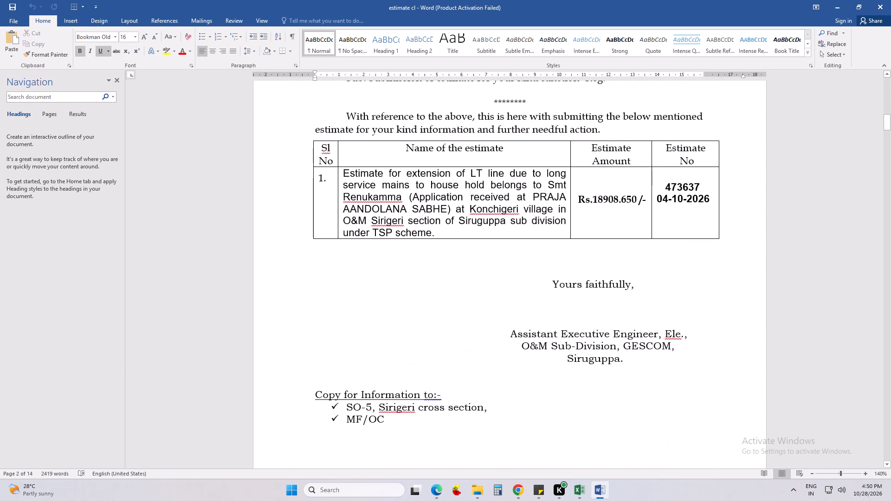
scroll(398, 224, down, 14)
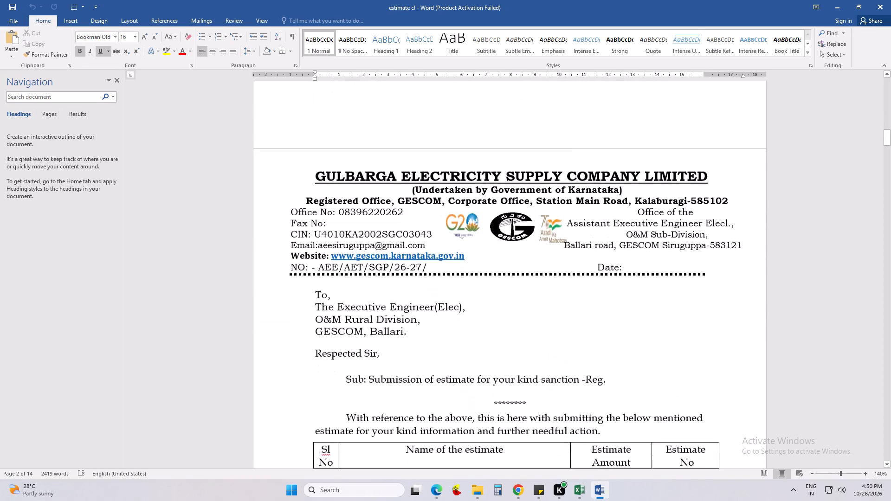
scroll(398, 224, down, 4)
scroll(398, 224, down, 18)
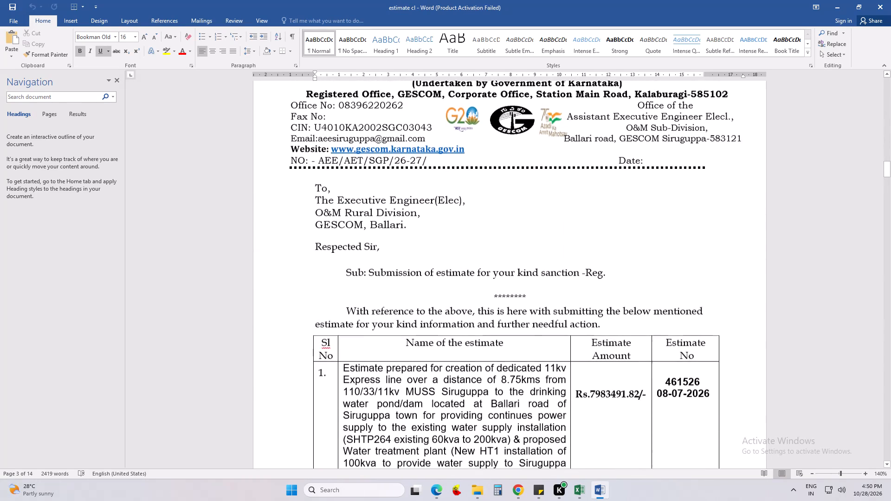
scroll(398, 224, down, 20)
scroll(397, 226, up, 3)
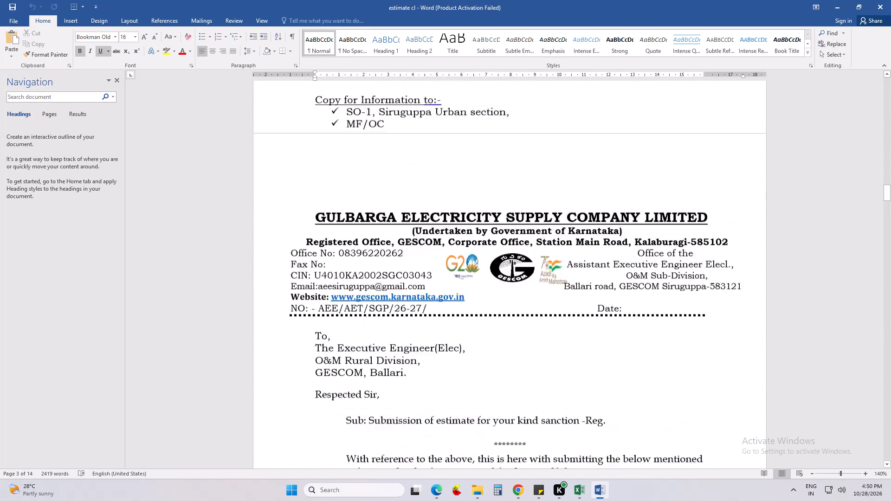
scroll(397, 226, up, 3)
scroll(397, 226, down, 1)
scroll(397, 226, up, 3)
drag(887, 181, 890, 62)
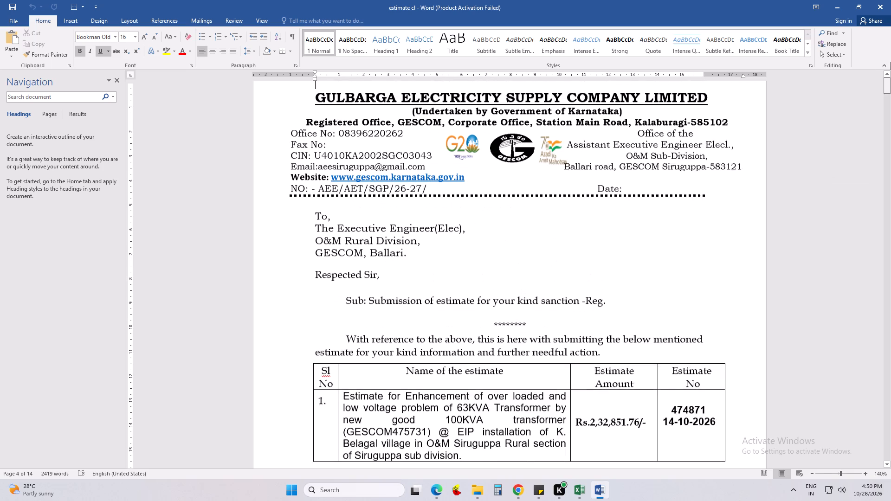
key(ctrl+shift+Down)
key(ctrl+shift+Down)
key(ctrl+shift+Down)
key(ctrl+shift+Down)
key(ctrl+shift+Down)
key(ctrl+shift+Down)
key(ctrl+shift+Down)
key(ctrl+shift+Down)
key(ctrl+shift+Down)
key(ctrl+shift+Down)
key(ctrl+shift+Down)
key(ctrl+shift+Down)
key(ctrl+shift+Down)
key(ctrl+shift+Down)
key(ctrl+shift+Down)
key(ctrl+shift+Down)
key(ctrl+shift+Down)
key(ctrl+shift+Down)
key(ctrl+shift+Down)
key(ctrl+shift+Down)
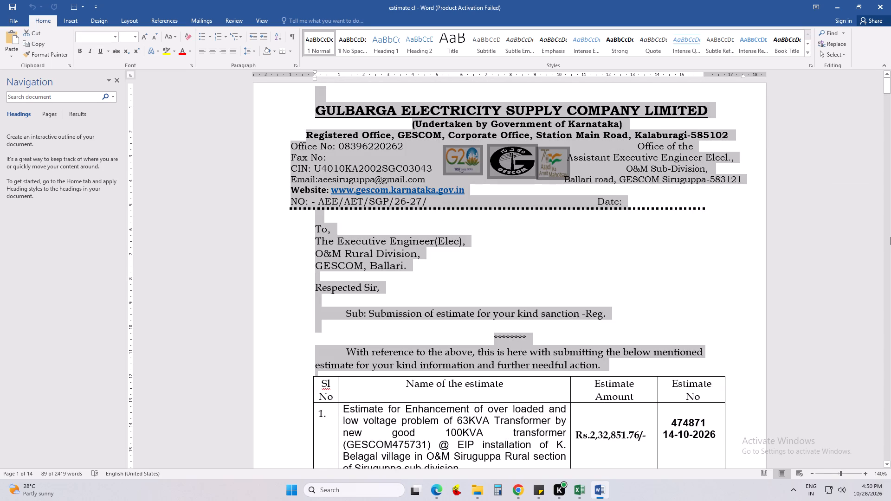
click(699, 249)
drag(315, 99, 259, 471)
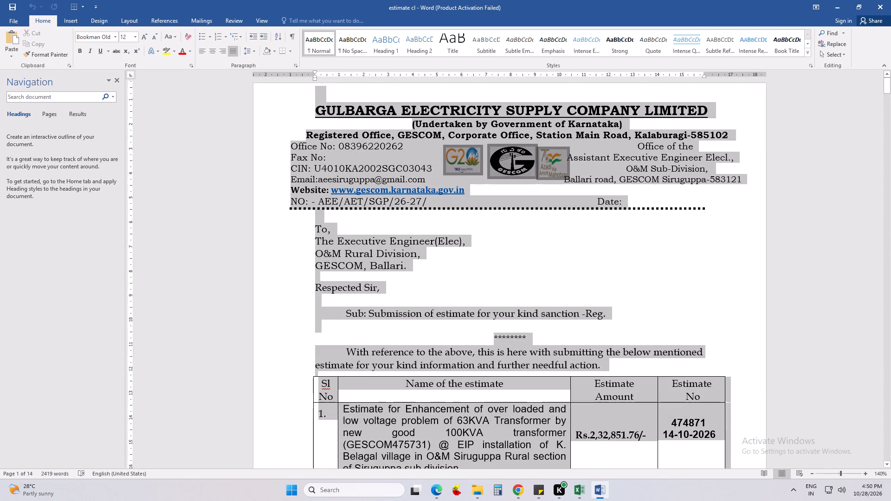
drag(259, 471, 384, 459)
key(ctrl+c)
scroll(397, 203, up, 11)
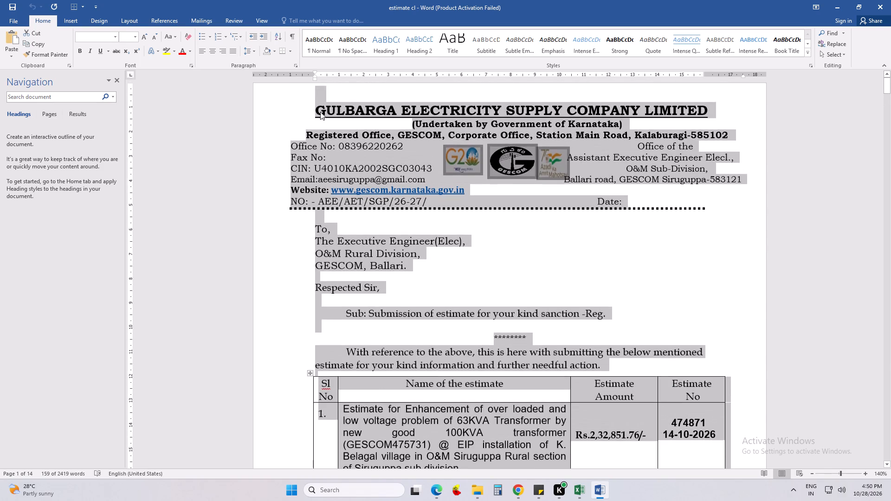
click(318, 110)
key(ctrl+v)
key(ctrl+v)
key(Return)
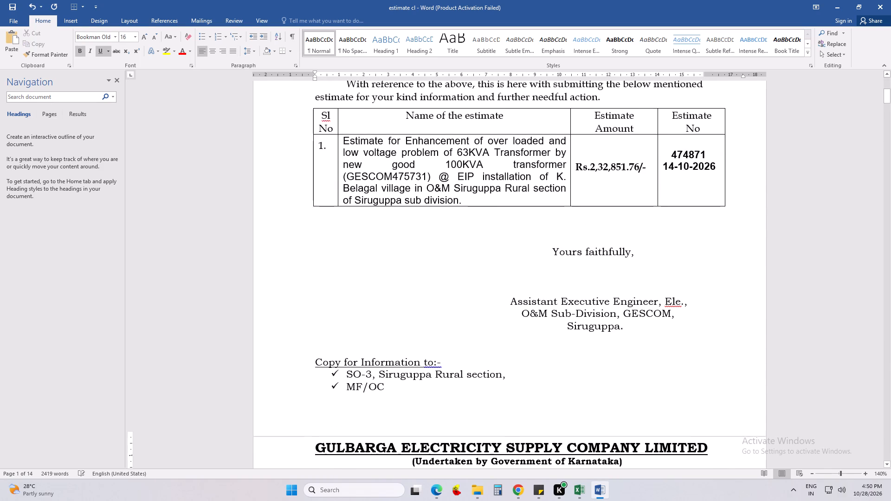
Check the duplicated letter, remove the blank lines above its first letterhead, and save the document.
scroll(481, 119, up, 1)
scroll(481, 119, down, 1)
scroll(481, 119, up, 7)
scroll(482, 109, down, 1)
scroll(482, 109, up, 11)
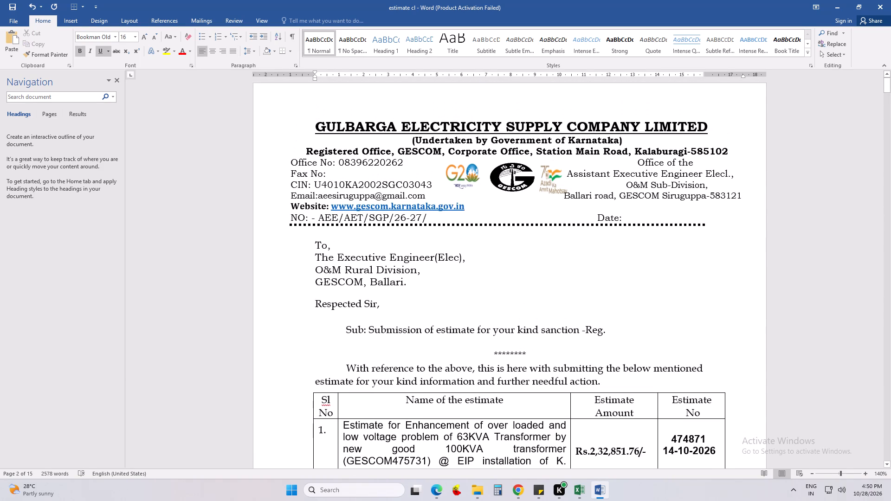
click(316, 109)
key(ctrl+Delete)
key(Up)
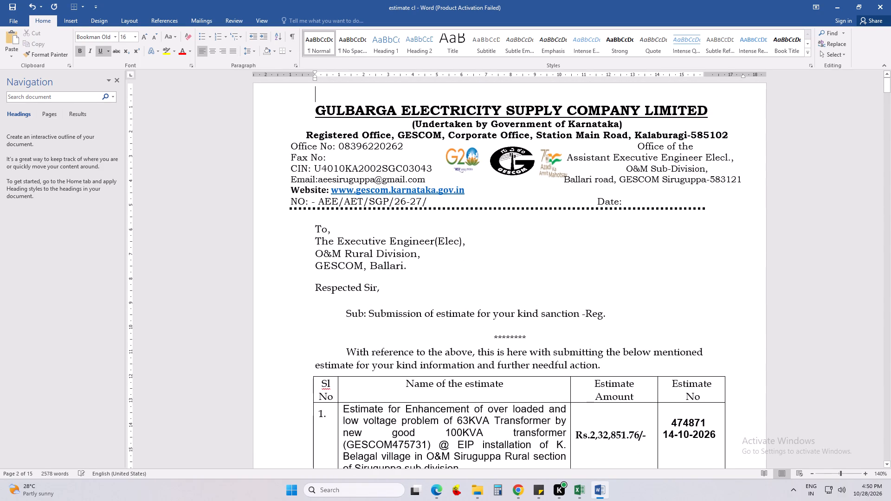
key(ctrl+Delete)
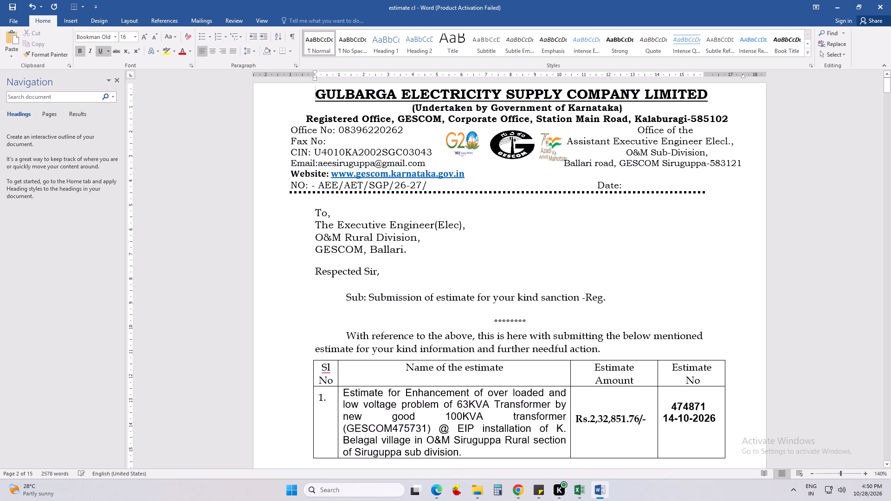
key(ctrl+s)
Change "Submission" to "Re-submission" in the first letter's subject line.
click(326, 203)
key(Down)
key(Down)
key(Down)
key(Down)
key(Down)
key(Down)
key(Down)
key(Down)
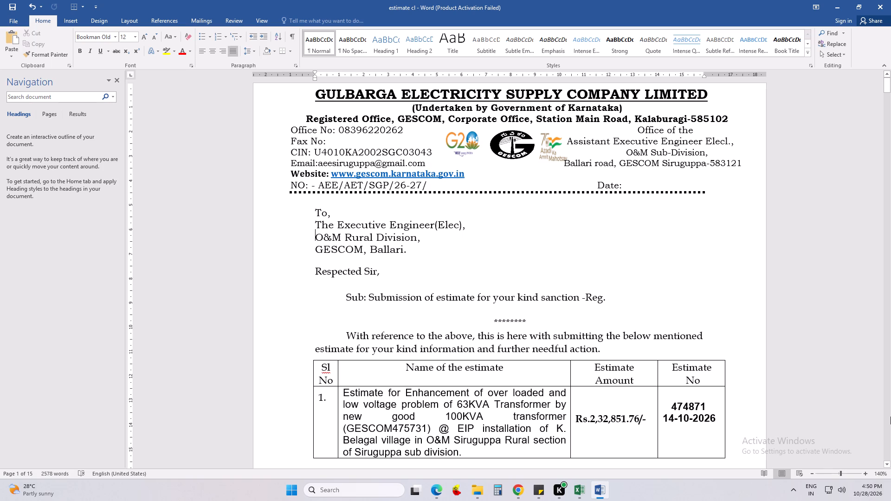
key(Right)
key(Right)
key(Right)
key(Right)
key(Right)
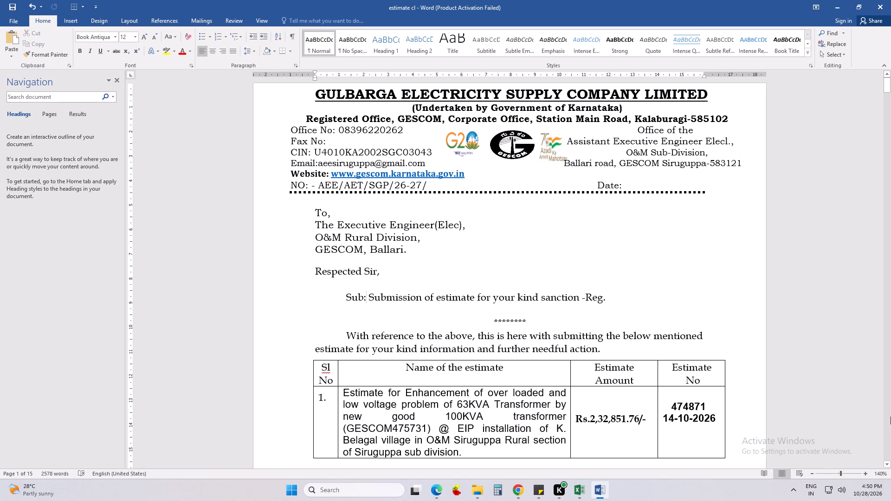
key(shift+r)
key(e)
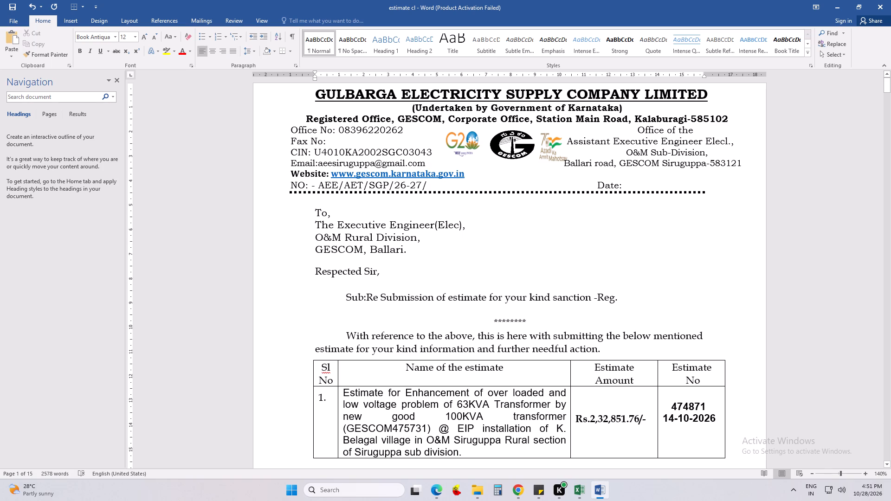
key(Delete)
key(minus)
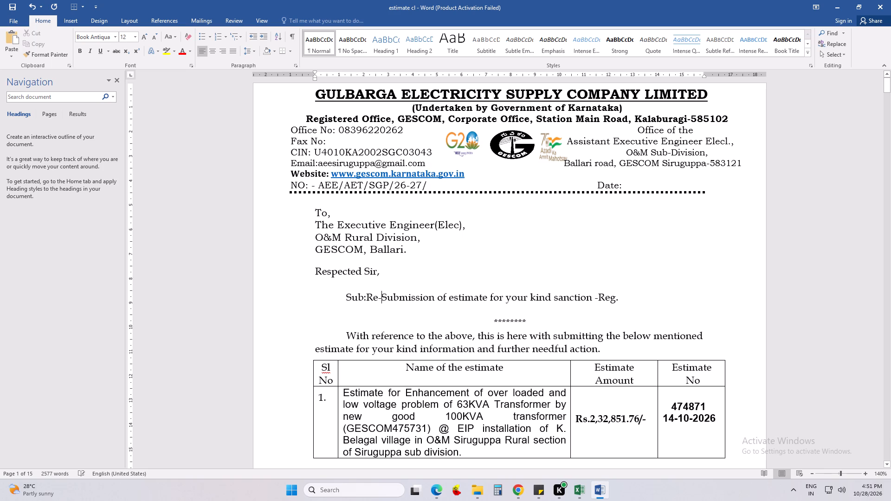
key(Delete)
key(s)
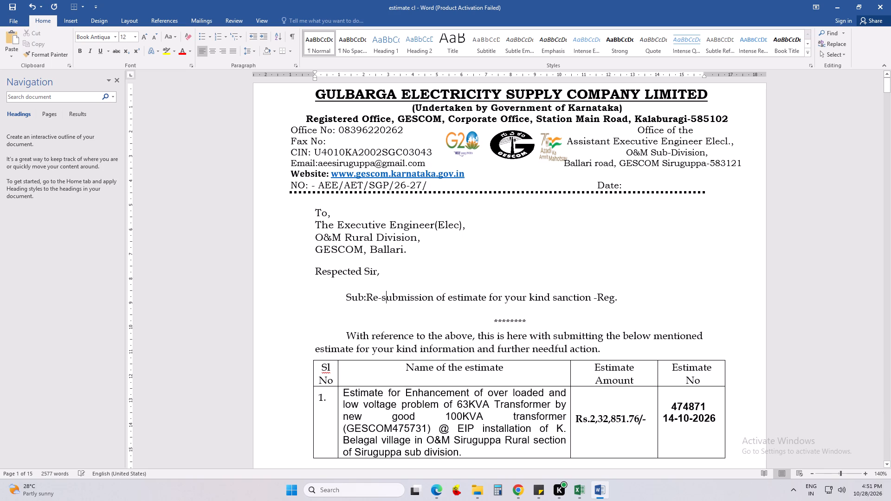
Insert a space between "Sub:" and "Re-submission" in the first letter's subject line and save the document.
key(Right)
key(Right)
key(Right)
key(Left)
key(Left)
key(Left)
key(Left)
key(Left)
key(Left)
key(Left)
key(Left)
key(Right)
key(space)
key(Right)
key(Right)
key(Right)
key(Right)
key(Right)
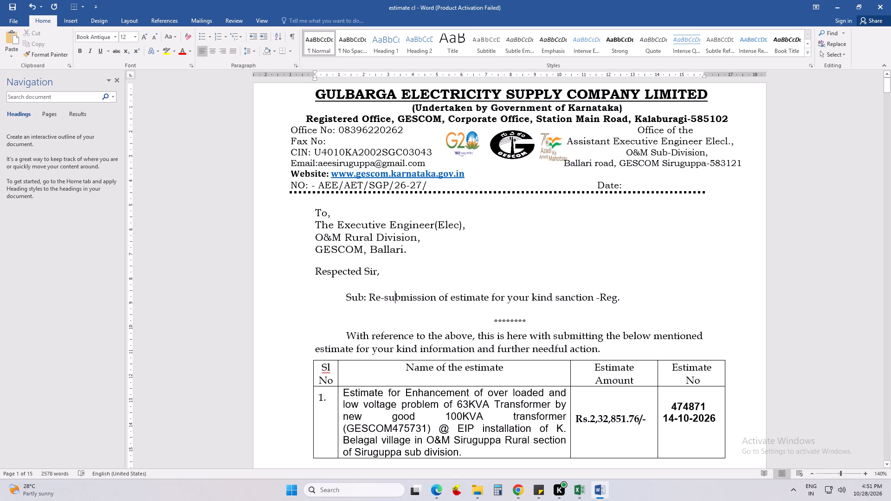
key(ctrl+s)
Copy "Re-" from the subject line and paste it before "submitting" in the first letter's opening paragraph.
key(Left)
key(Left)
key(Left)
key(Left)
key(Left)
key(ctrl+shift+Right)
key(ctrl+shift+Right)
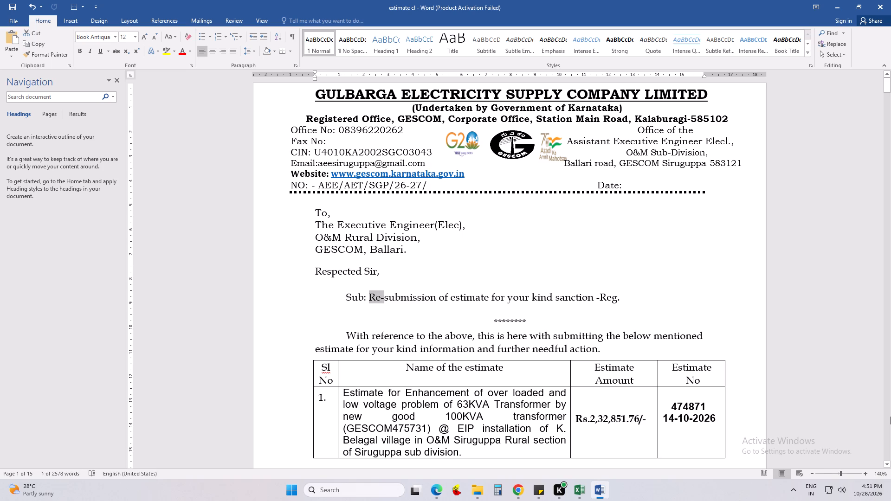
key(ctrl+c)
key(Down)
key(Down)
key(Down)
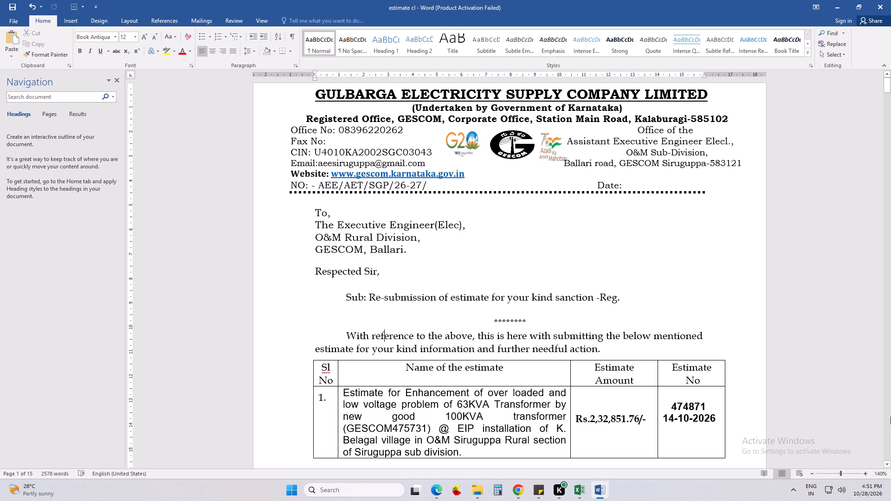
key(Right)
key(Right)
key(Right)
key(Right)
key(Right)
key(Right)
key(Right)
key(Right)
key(Right)
key(Right)
key(Right)
key(Right)
key(Right)
key(Right)
key(Right)
key(Right)
key(Right)
key(Right)
key(Right)
key(Right)
key(Right)
key(Right)
key(Right)
key(Right)
key(Right)
key(Right)
key(Right)
key(Right)
key(Right)
key(Right)
key(Right)
key(Left)
key(Right)
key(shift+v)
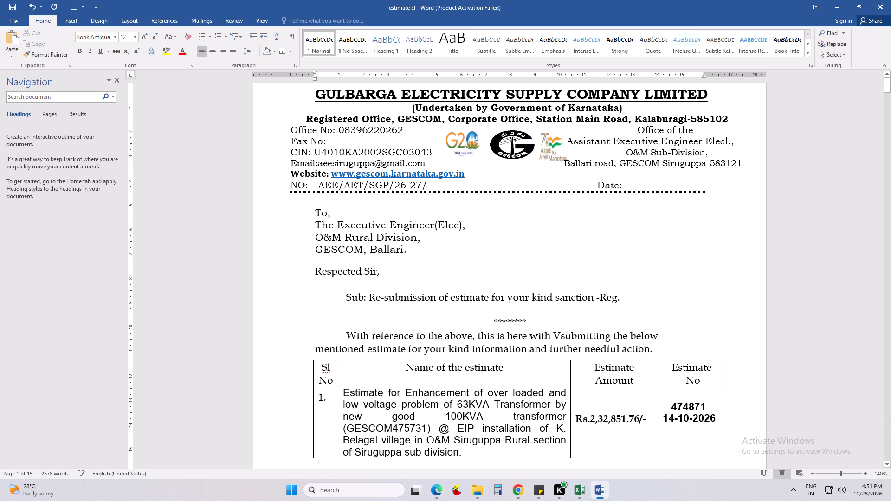
key(ctrl+z)
key(ctrl+v)
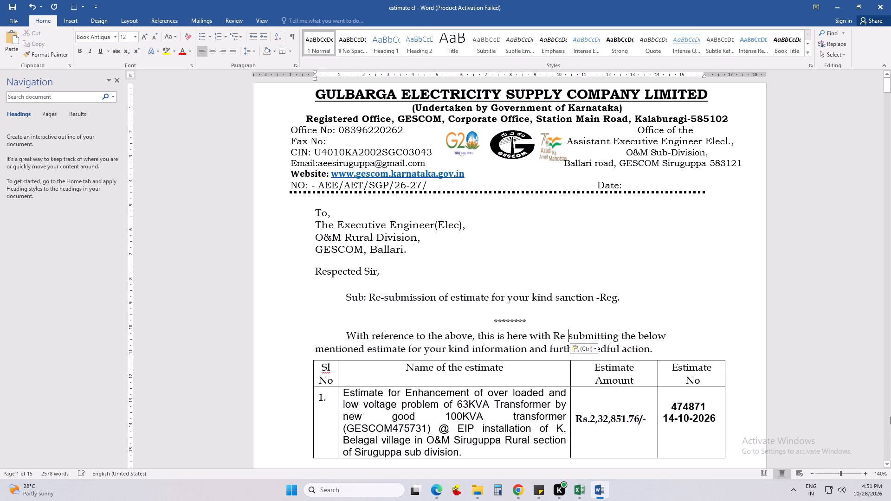
key(Escape)
Change "Re-submitting" to "resubmitting" in the first letter's opening paragraph.
key(Left)
key(Left)
key(Left)
key(Right)
key(BackSpace)
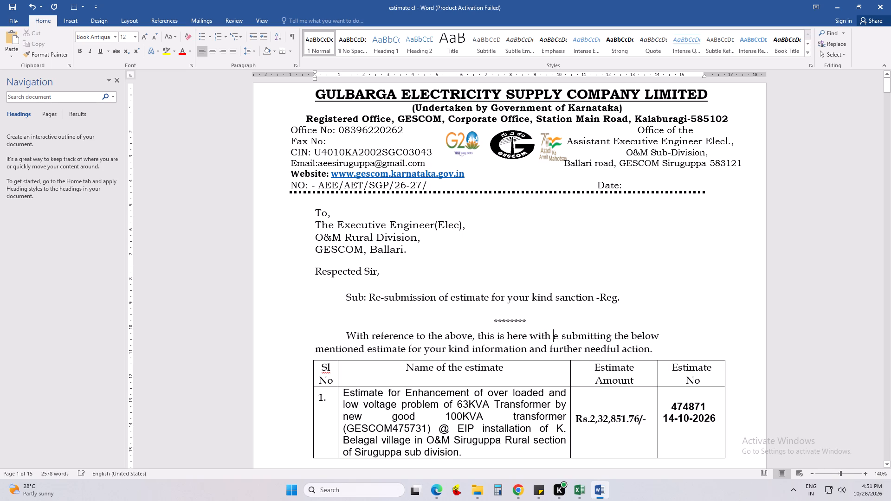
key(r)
key(Right)
key(Right)
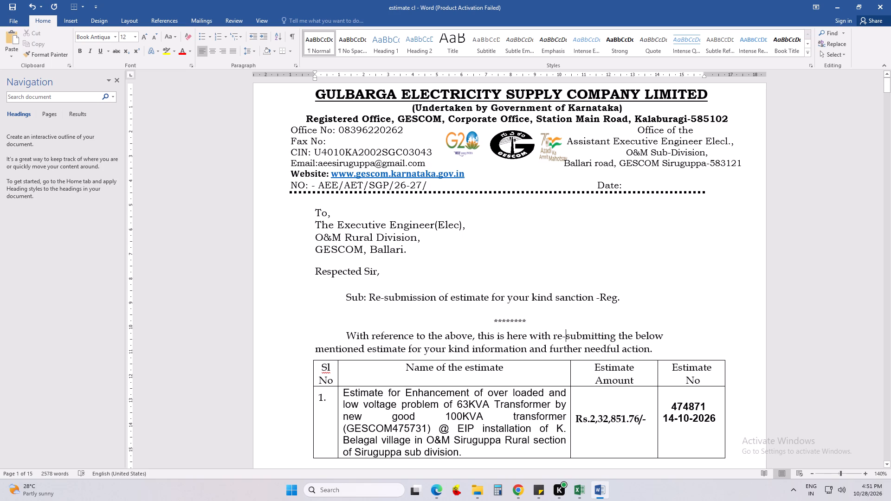
key(BackSpace)
Remove the hyphen in the first letter's subject line so it reads "Resubmission", and save the document.
key(Up)
key(Up)
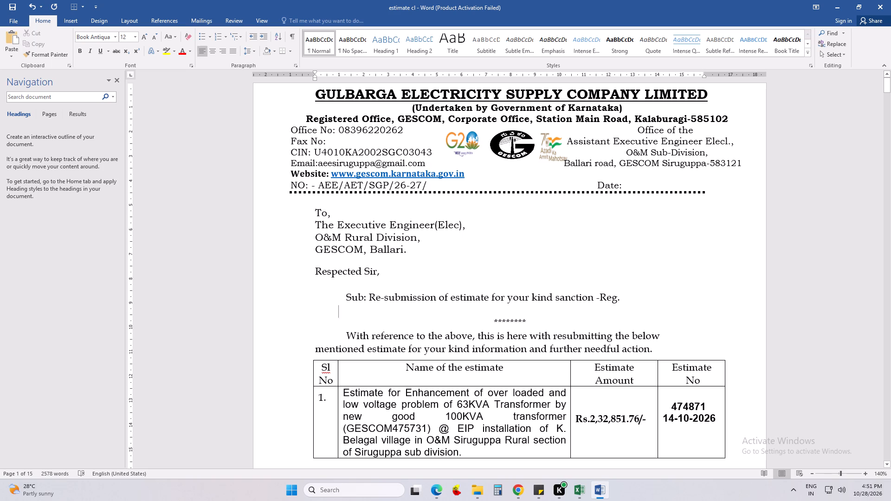
key(Up)
key(Left)
key(Left)
key(Left)
key(Left)
key(Left)
key(Left)
key(Left)
key(Left)
key(Left)
key(Left)
key(Left)
key(Left)
key(Left)
key(Left)
key(Left)
key(Left)
key(Left)
key(Left)
key(Left)
key(Left)
key(Right)
key(Right)
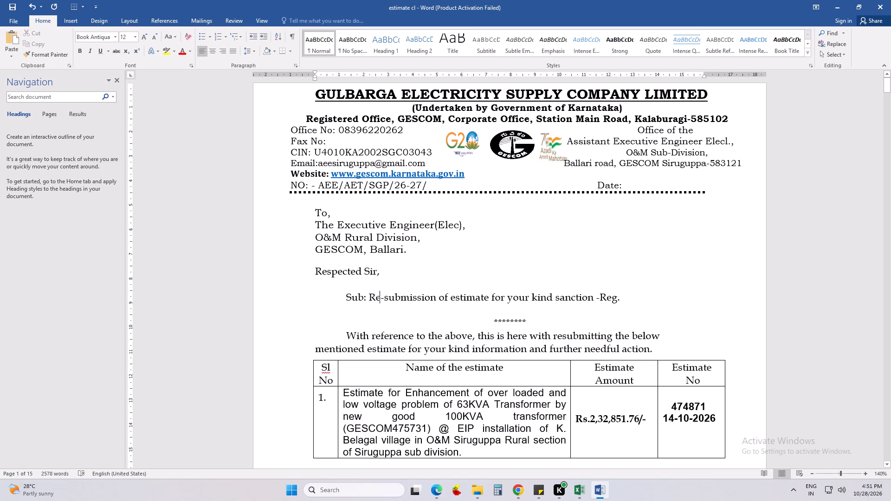
key(Right)
key(BackSpace)
key(Left)
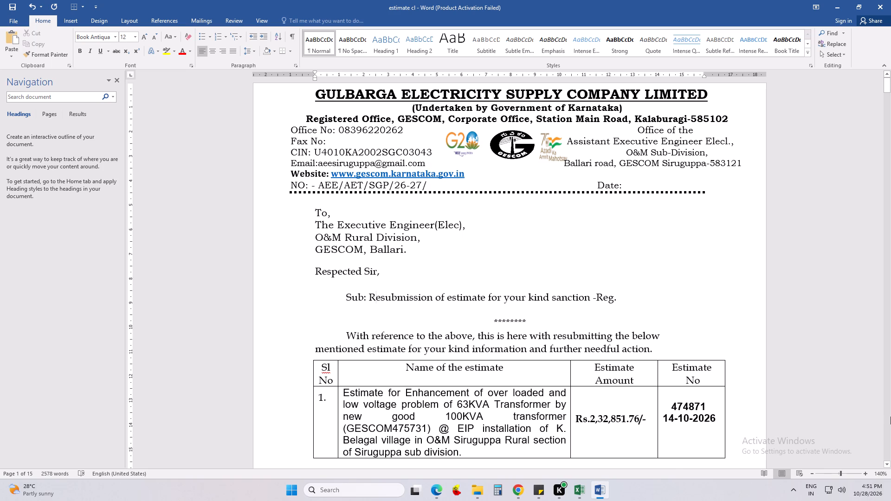
key(ctrl+s)
In the first letter's estimate name, replace the text from "Enhancement" through "Belagal village" with "Electrification of layout in the name of".
click(342, 397)
click(440, 395)
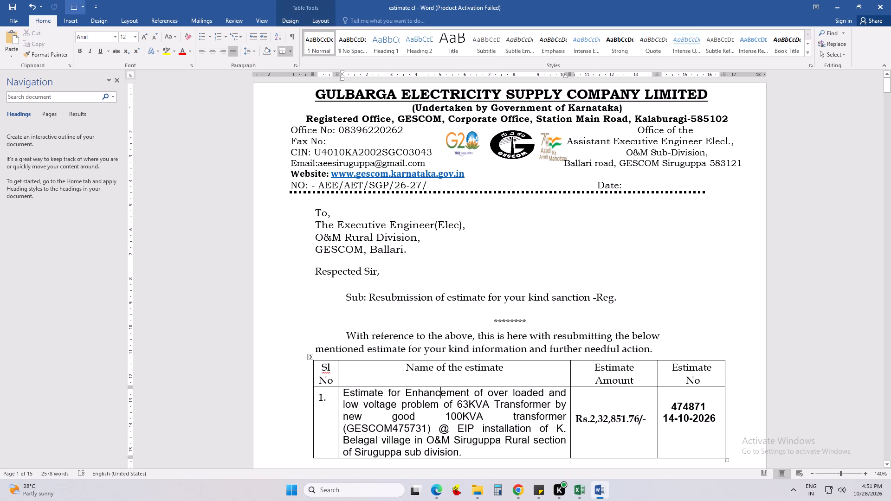
click(400, 392)
key(Right)
key(shift+Down)
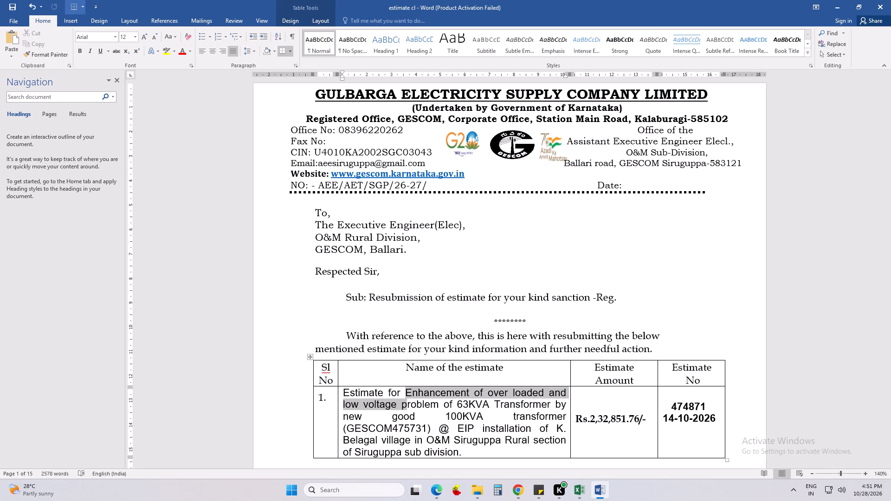
key(shift+Down)
key(shift+Down)
key(shift+Down)
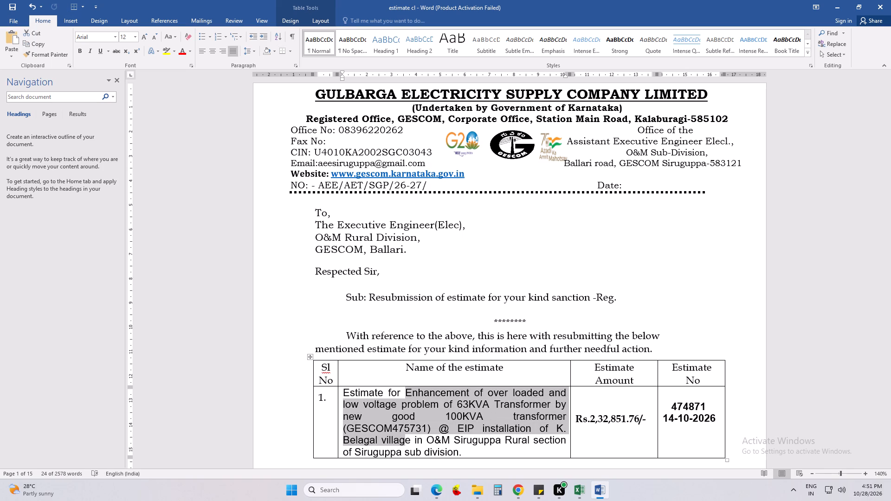
key(shift+Right)
key(Delete)
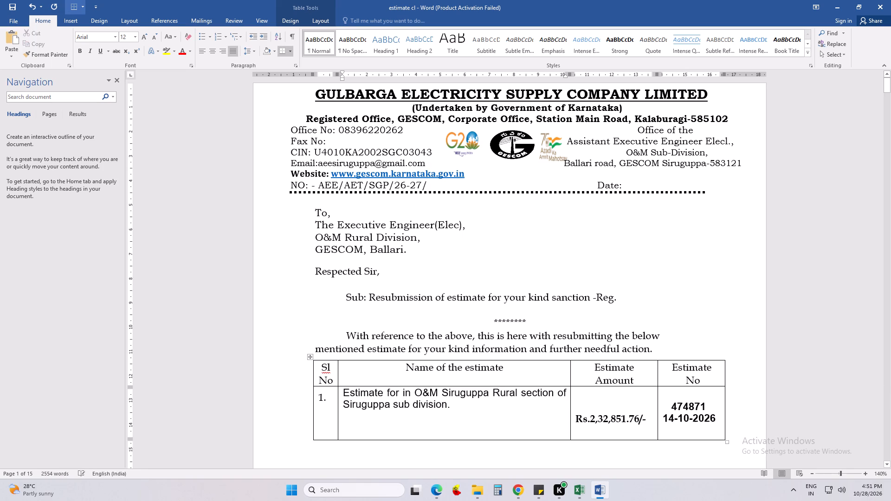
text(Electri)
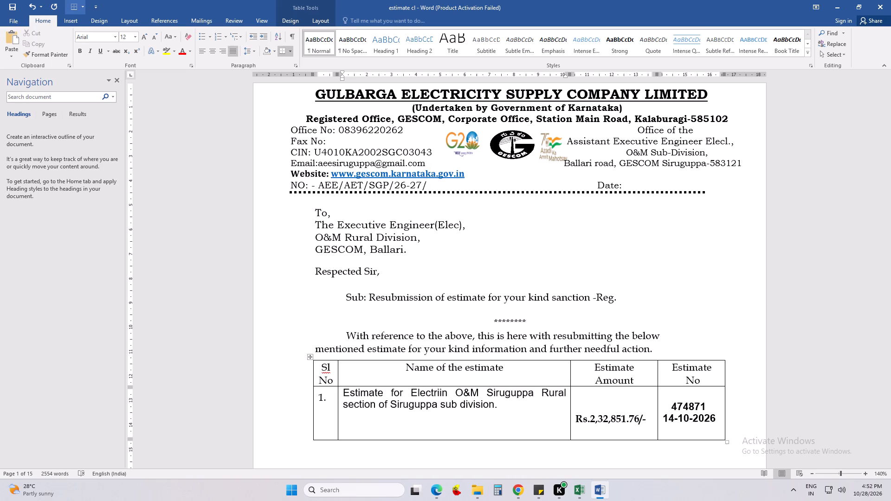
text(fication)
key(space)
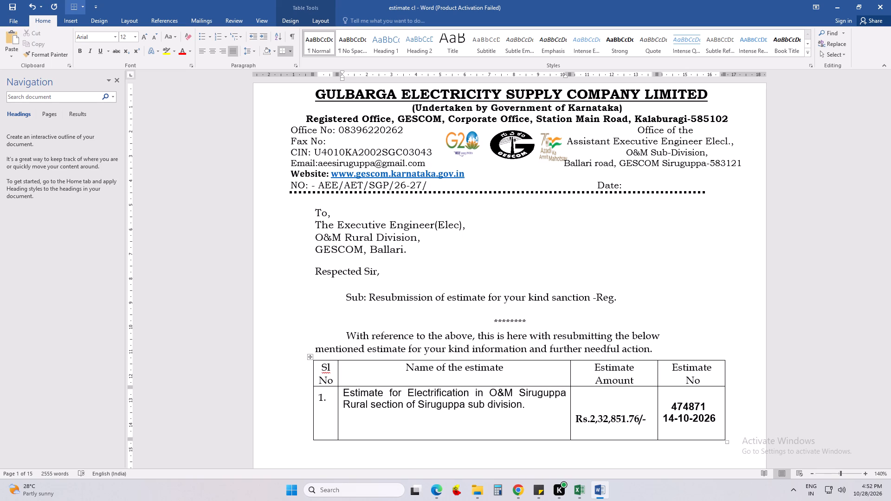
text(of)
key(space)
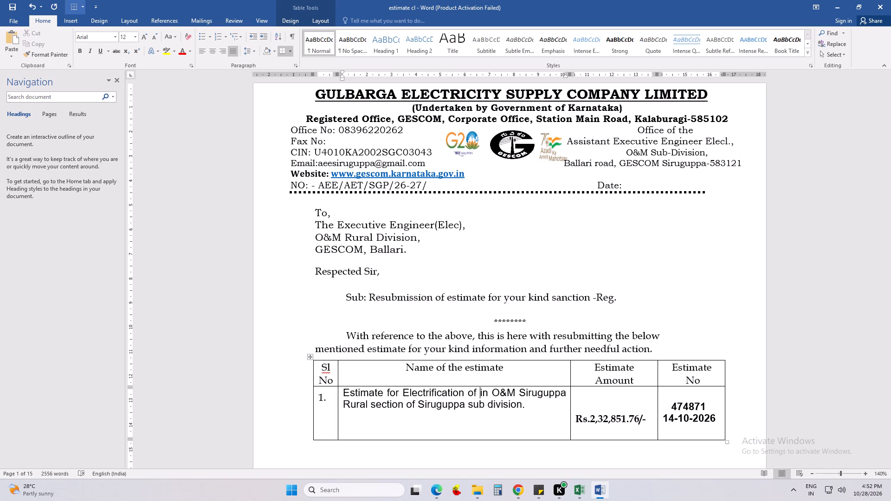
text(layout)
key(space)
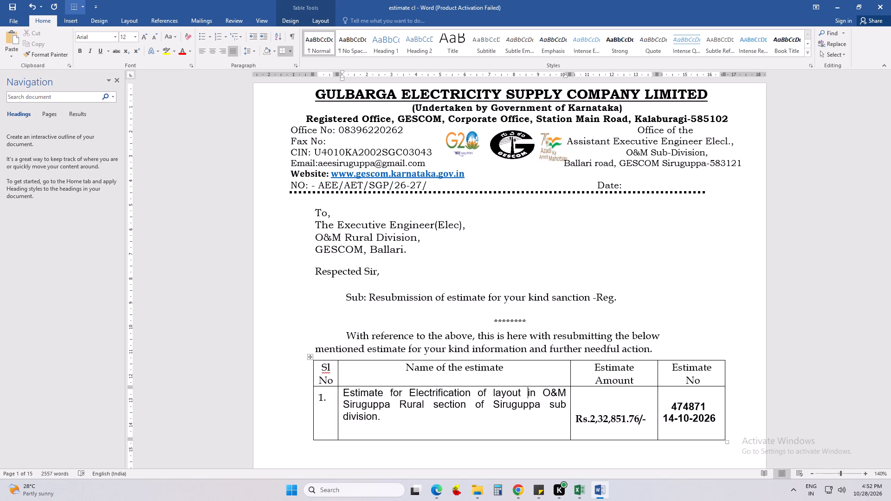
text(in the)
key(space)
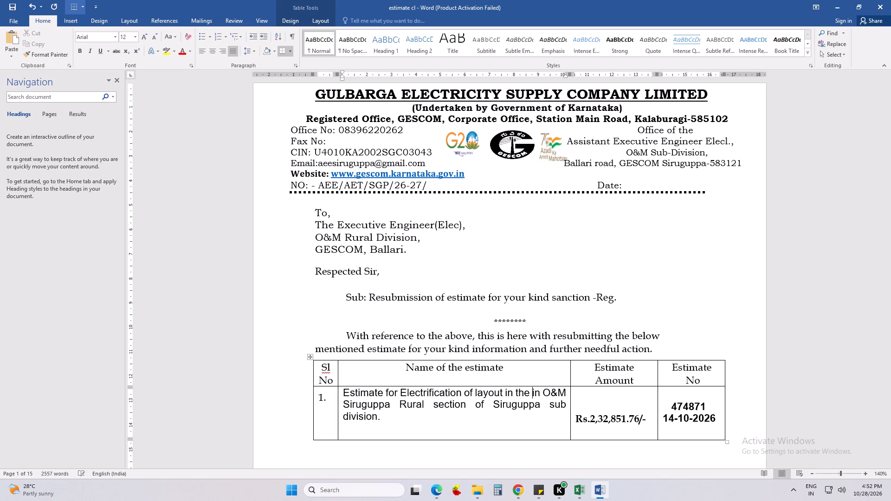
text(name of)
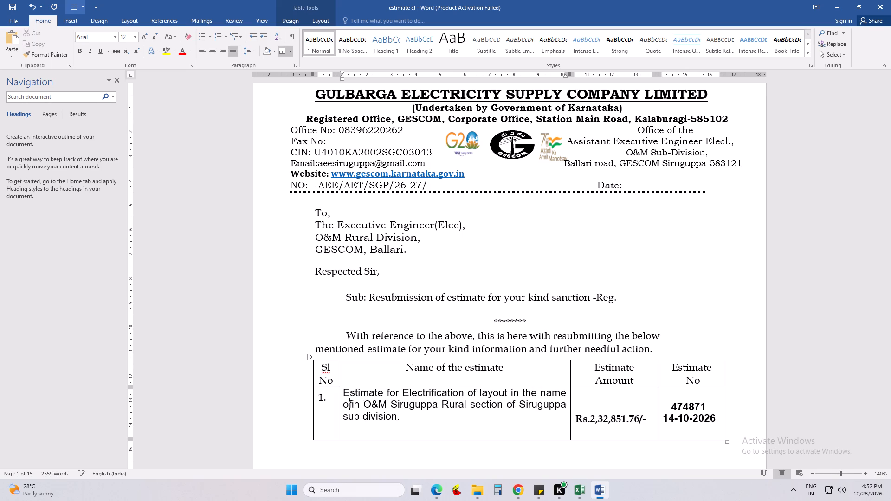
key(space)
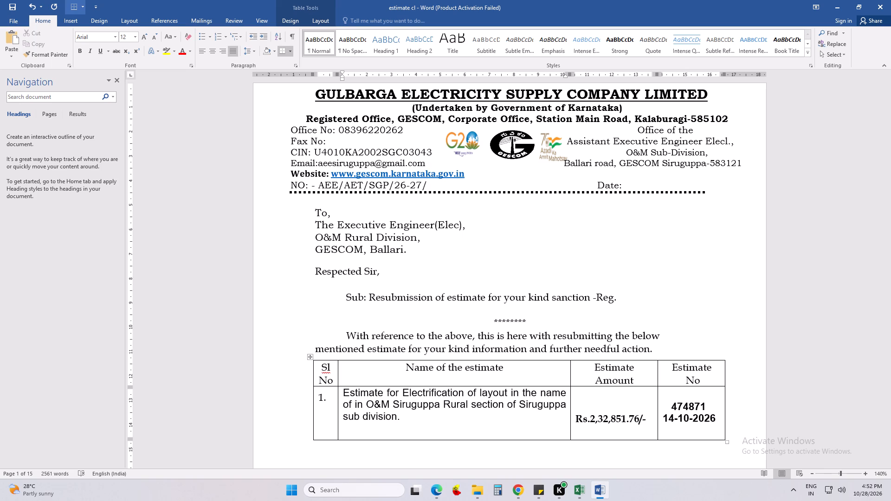
Add "Sri" and the applicant's name after "in the name of" in the estimate description.
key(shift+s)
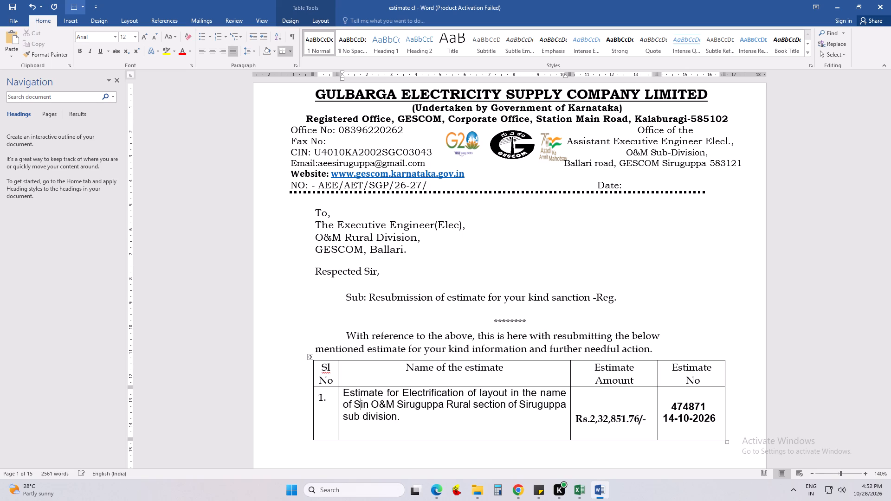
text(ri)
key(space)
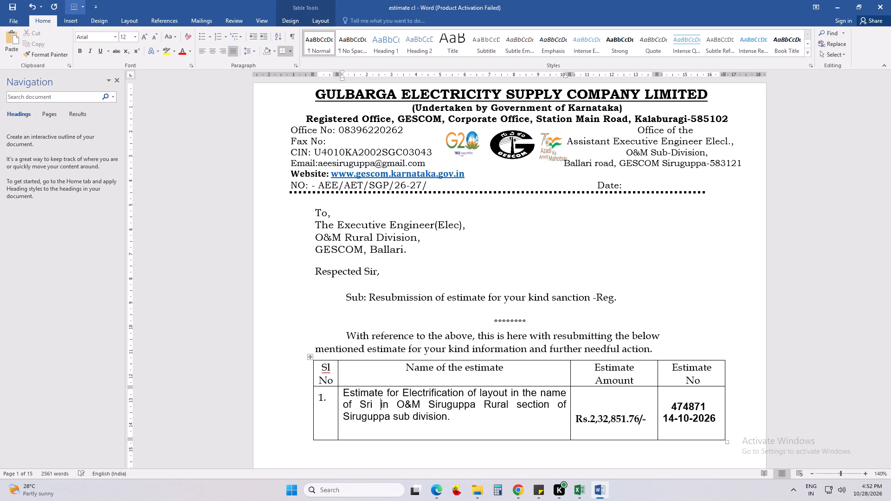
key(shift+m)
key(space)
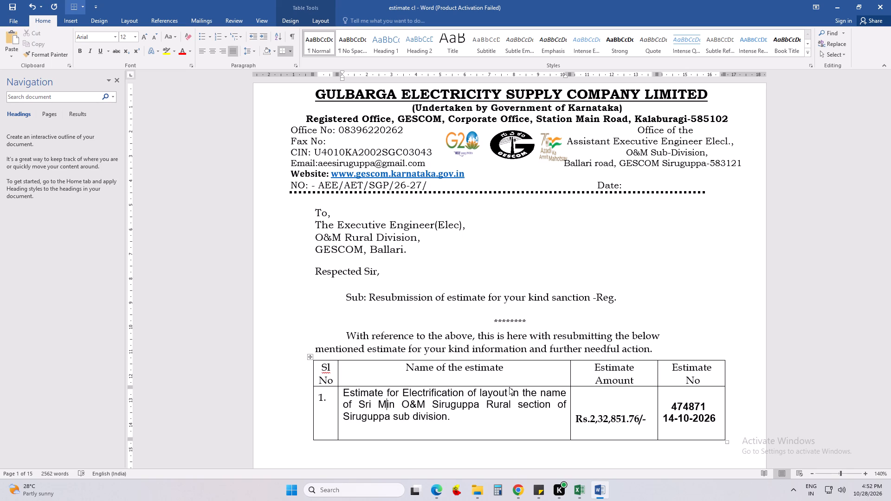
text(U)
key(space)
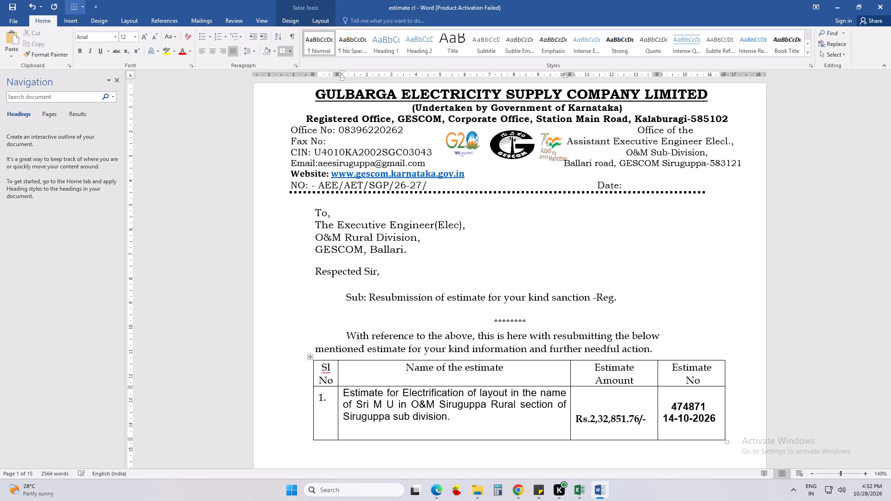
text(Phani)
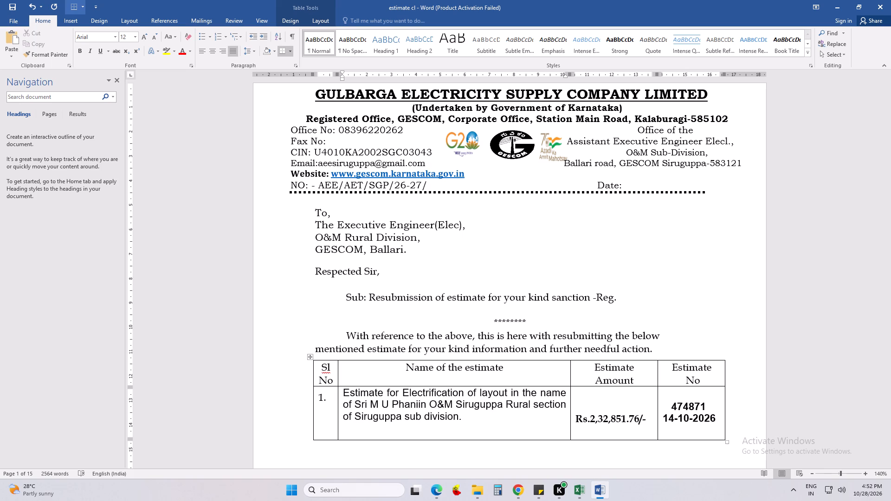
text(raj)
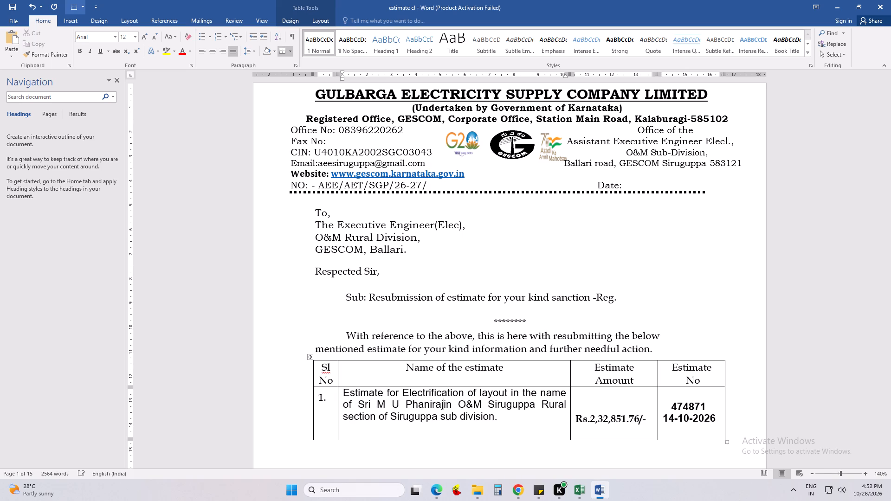
Add "S/o", the father's name and "& Others" after the applicant's name in the estimate description.
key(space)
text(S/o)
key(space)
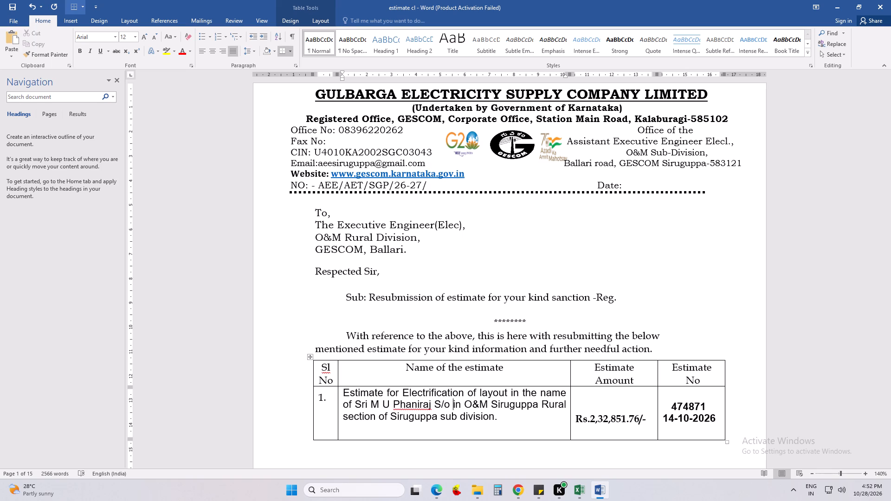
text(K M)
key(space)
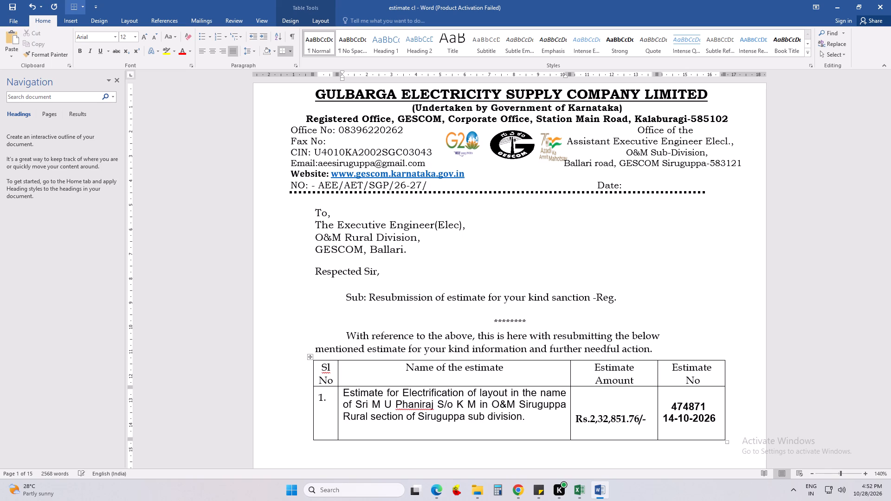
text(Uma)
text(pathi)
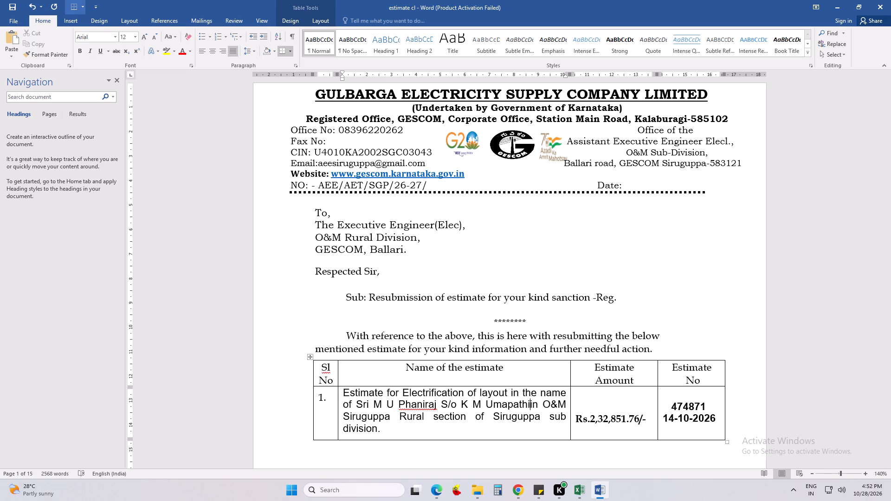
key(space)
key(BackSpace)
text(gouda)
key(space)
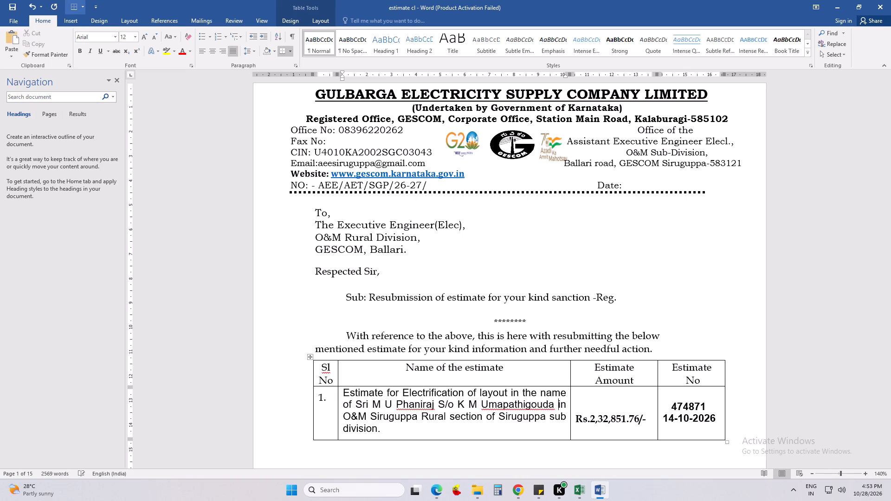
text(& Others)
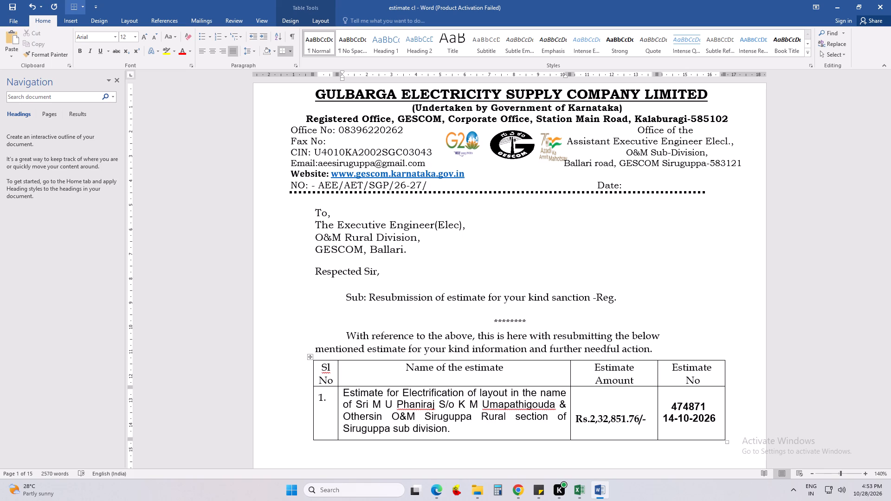
Add the survey numbers ", Sy No. 7/*A/1, 7/*A/2, 7/*/2" after "Others" in the first letter's estimate description.
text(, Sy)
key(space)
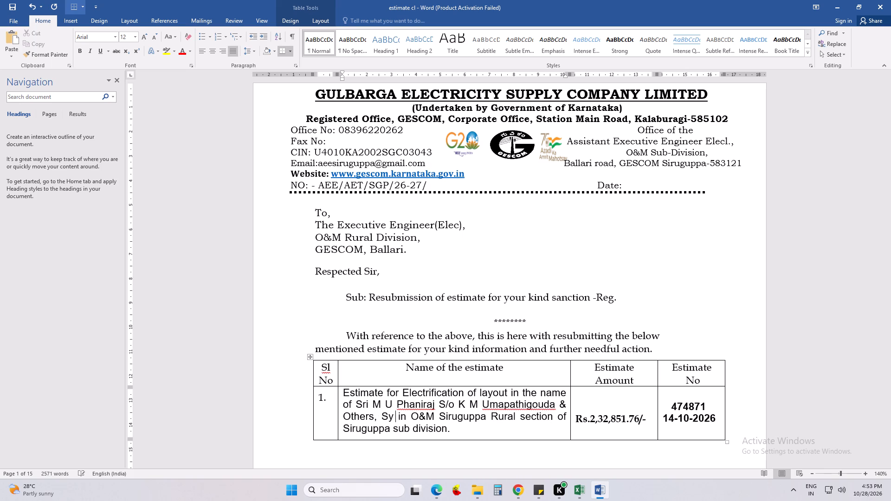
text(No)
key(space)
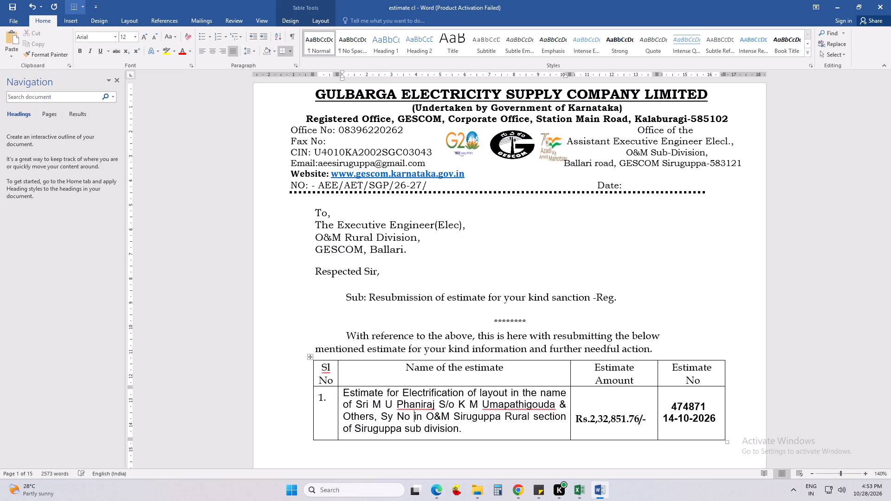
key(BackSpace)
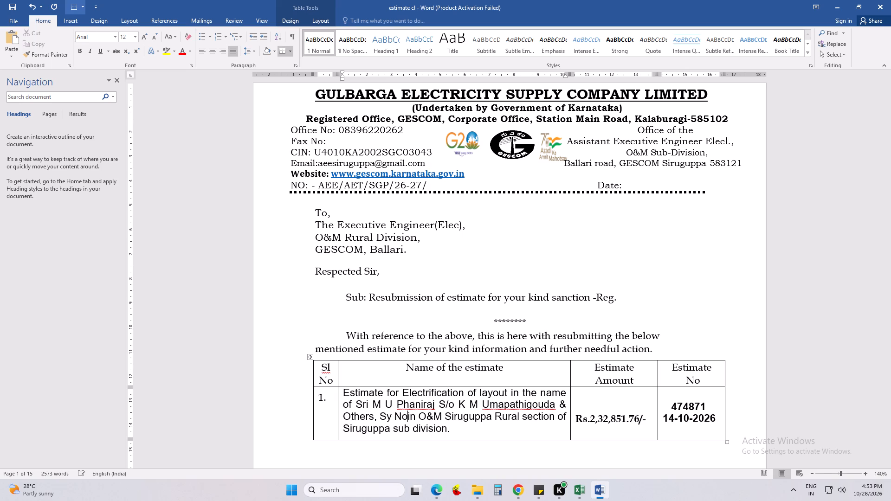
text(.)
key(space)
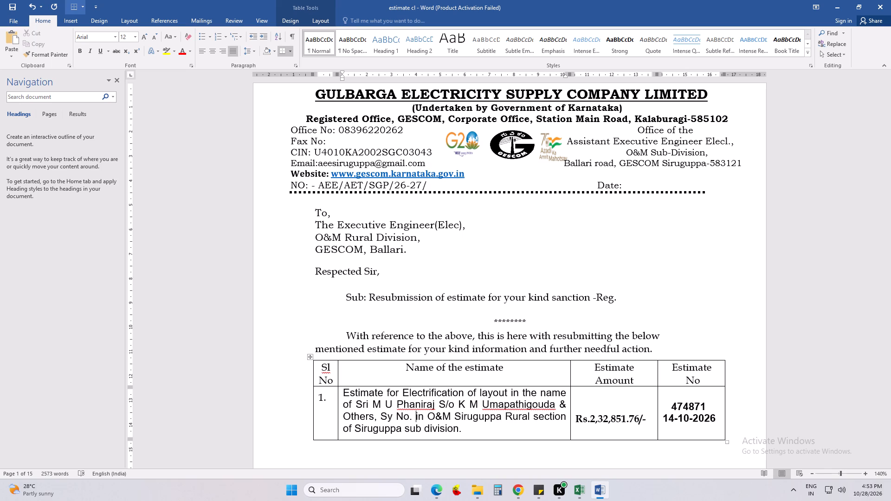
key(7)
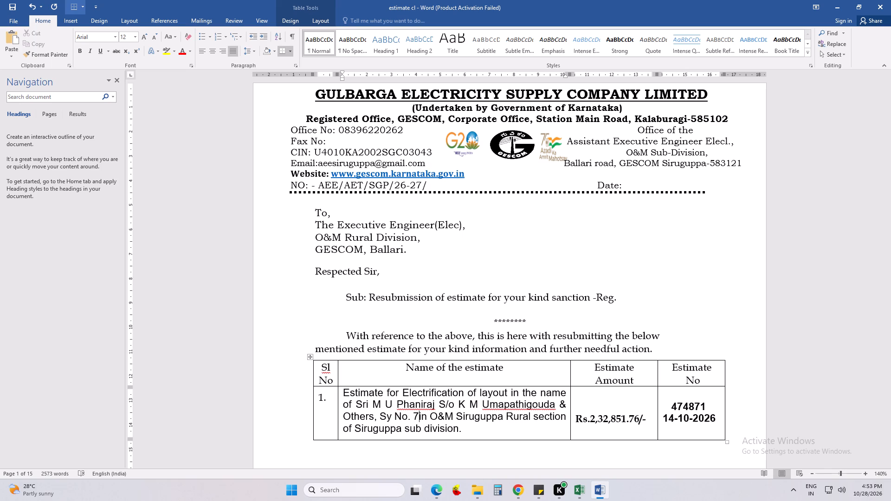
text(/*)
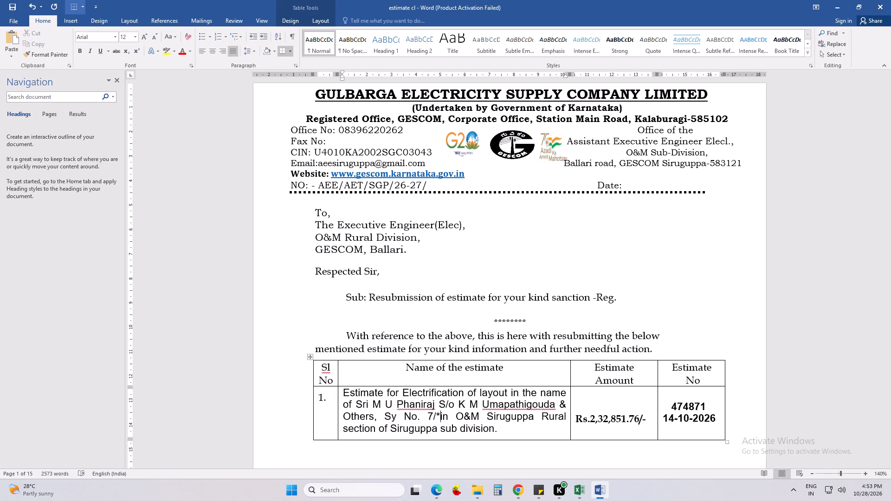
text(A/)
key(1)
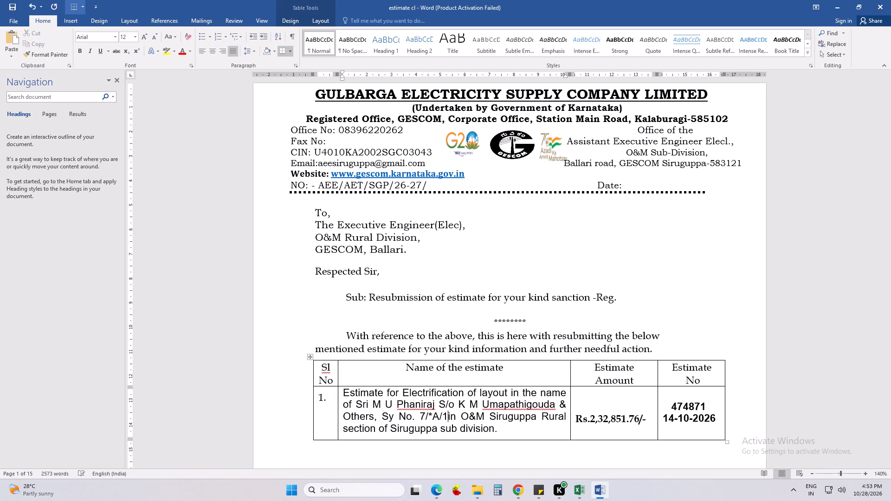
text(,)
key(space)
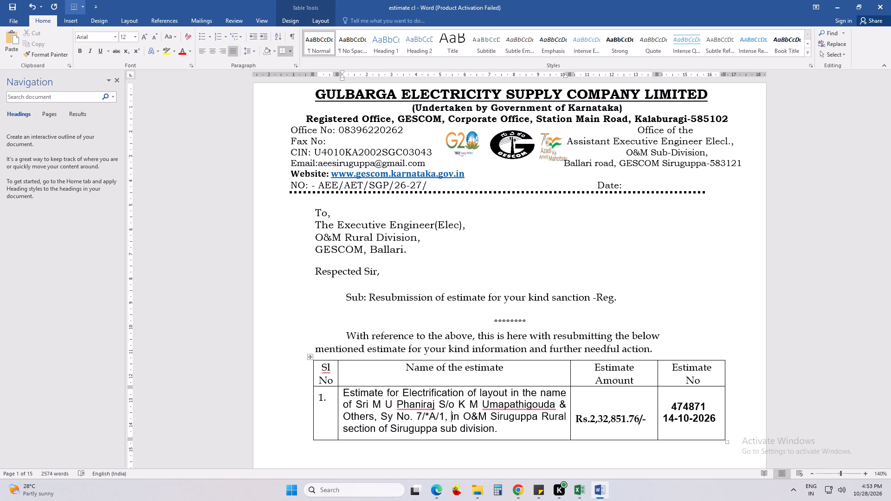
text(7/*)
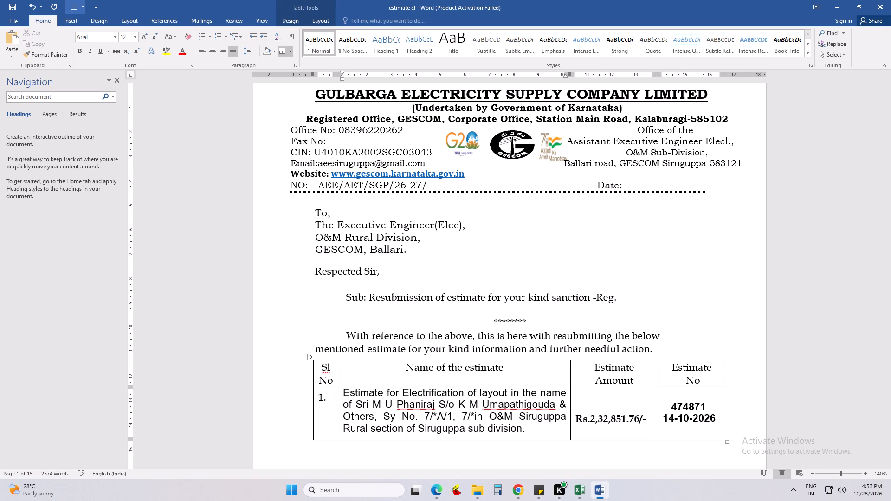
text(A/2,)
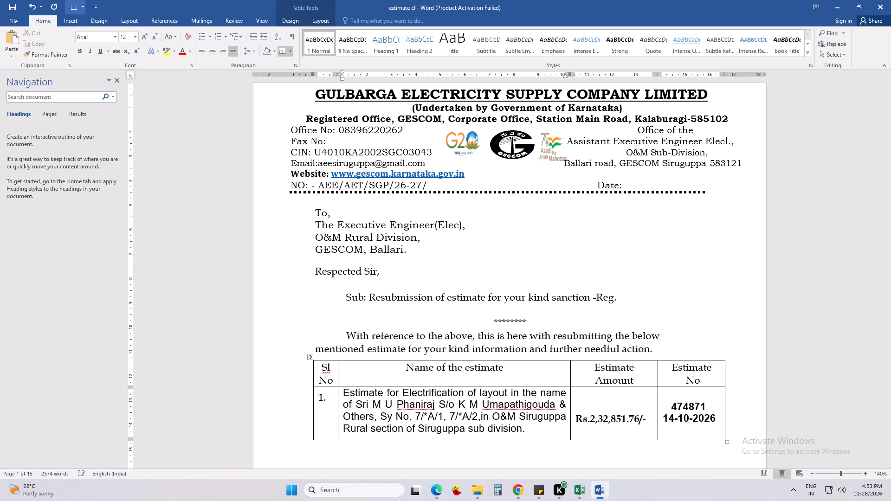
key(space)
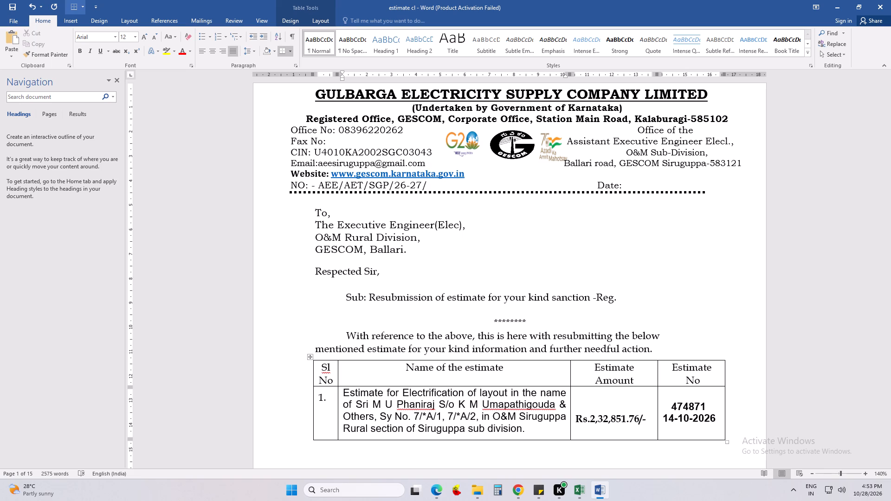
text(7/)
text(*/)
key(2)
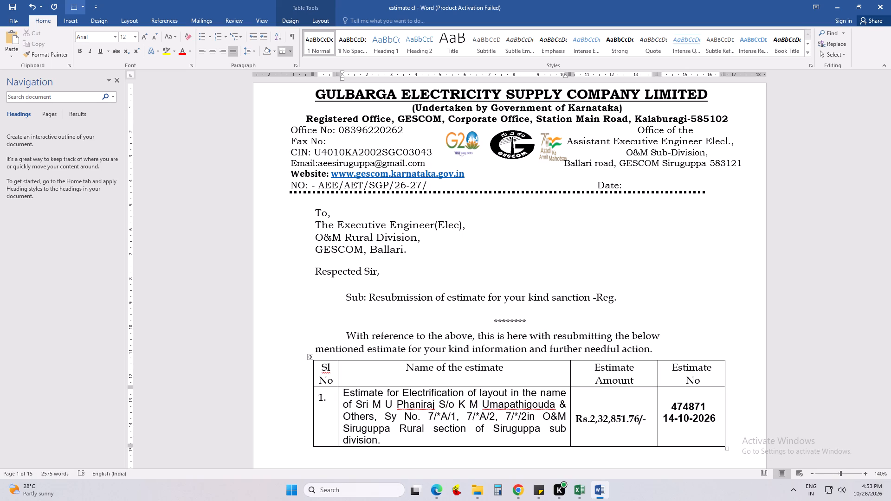
Add ", area of 5.23 acres," after the survey numbers in the estimate description.
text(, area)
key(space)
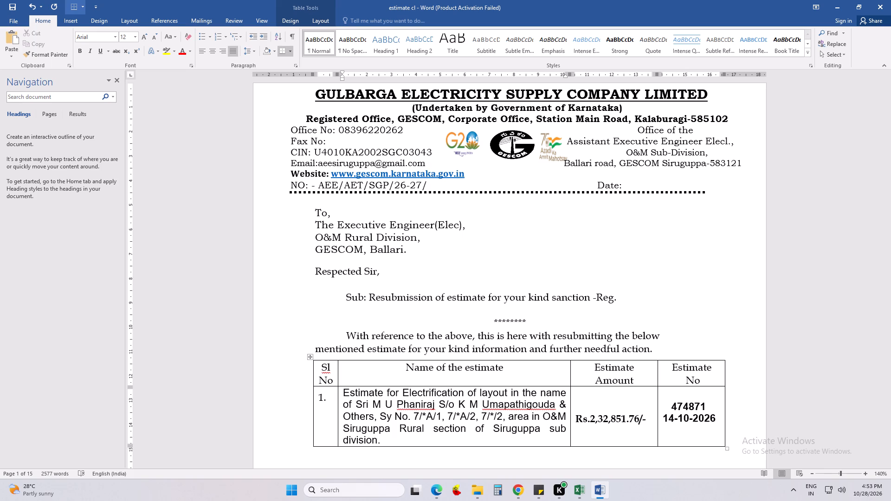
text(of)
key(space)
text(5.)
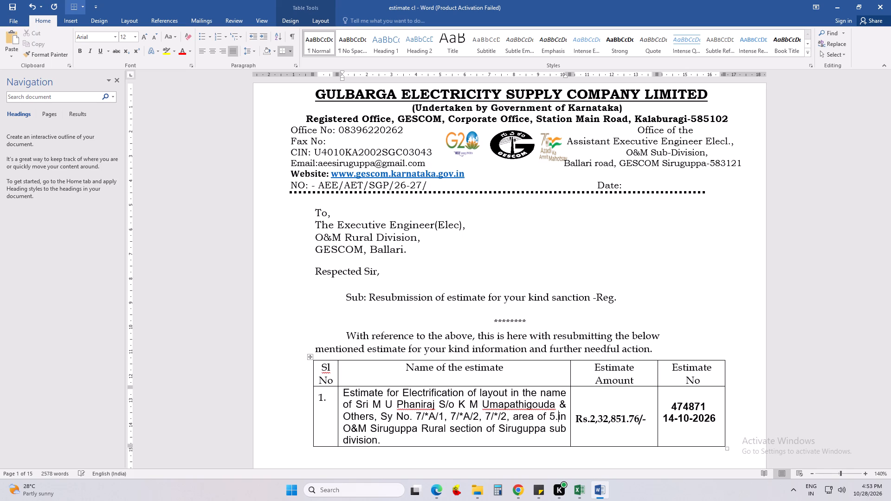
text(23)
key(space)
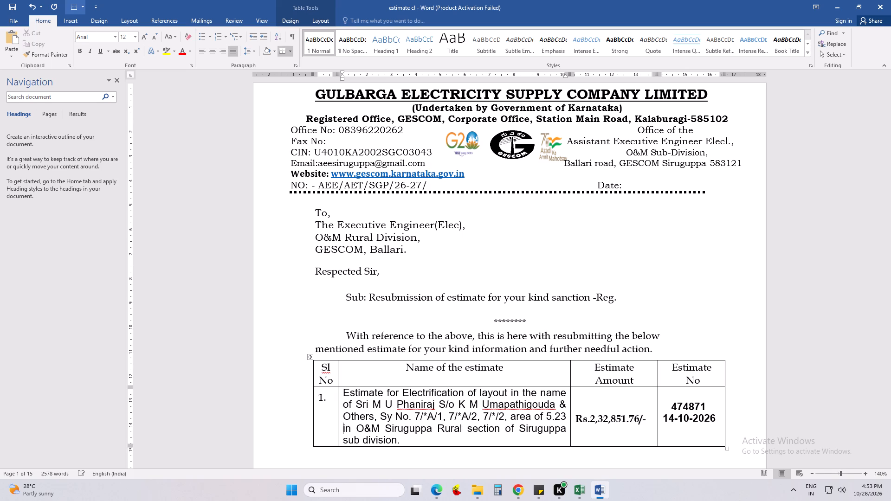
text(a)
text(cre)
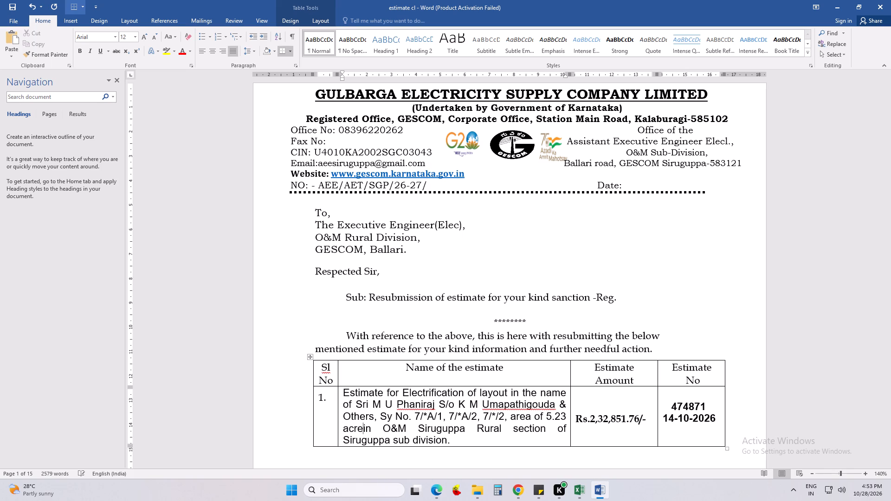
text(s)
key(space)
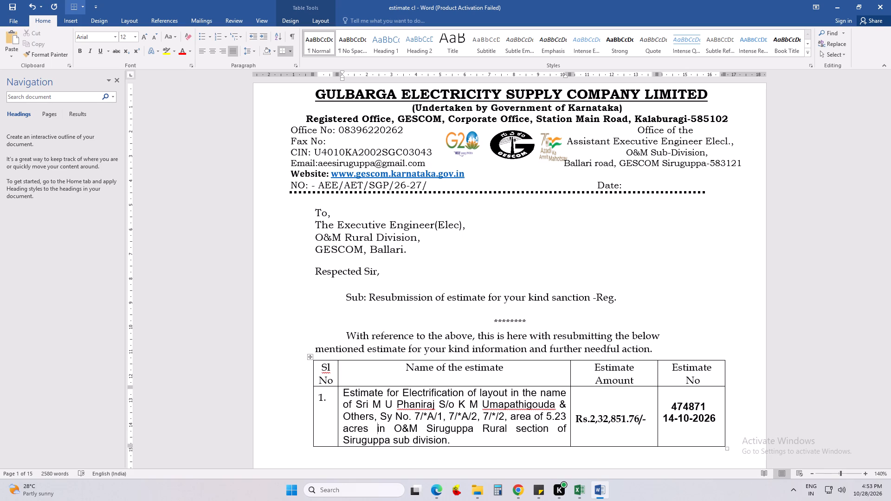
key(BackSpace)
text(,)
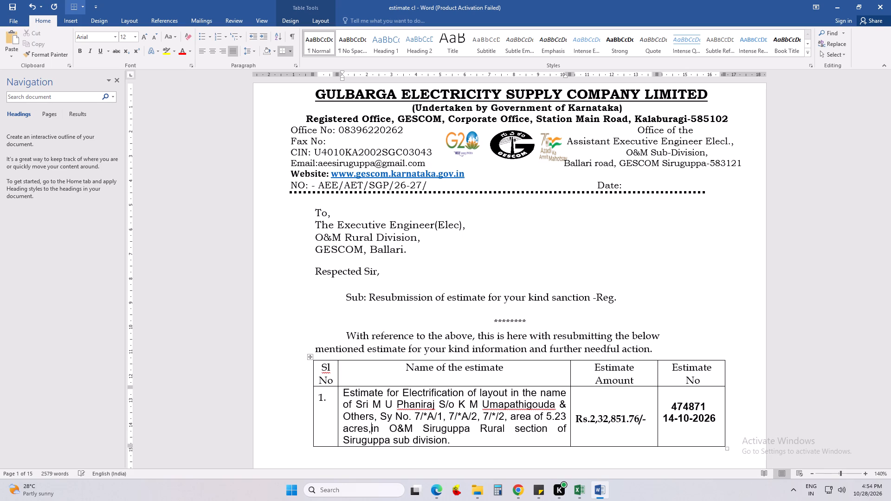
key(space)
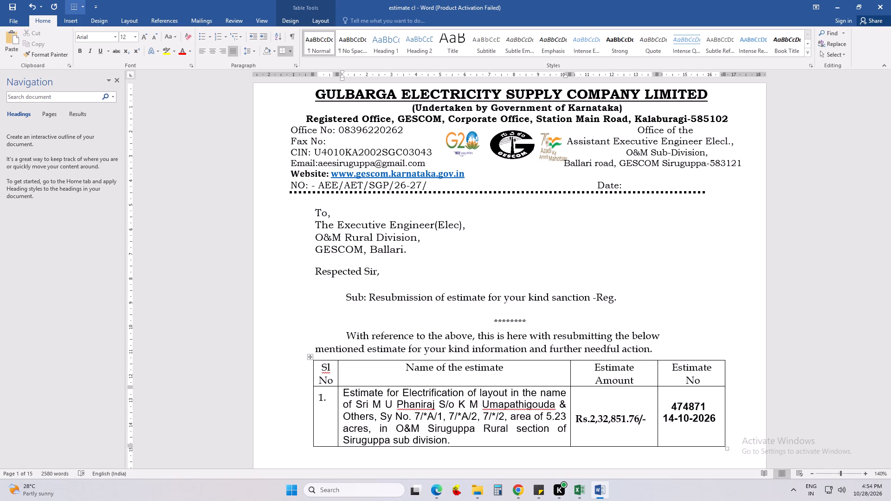
Add the location "at Shanavasapura village" before "in O&M" in the estimate description.
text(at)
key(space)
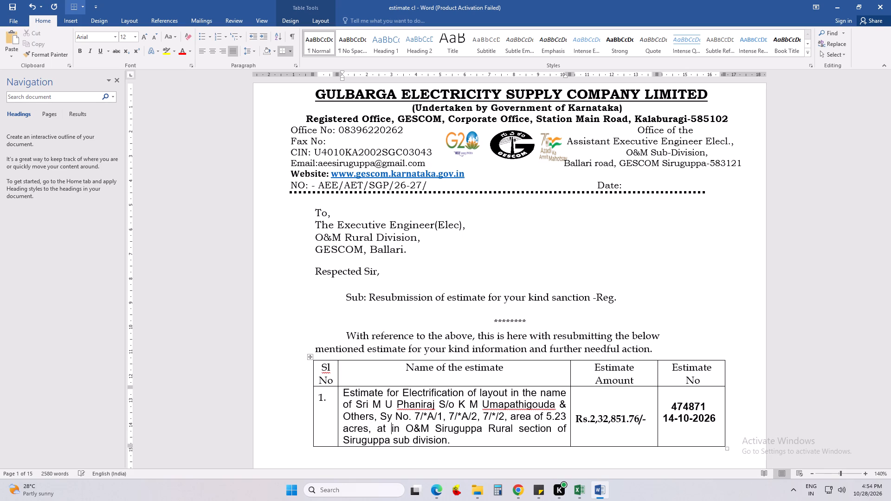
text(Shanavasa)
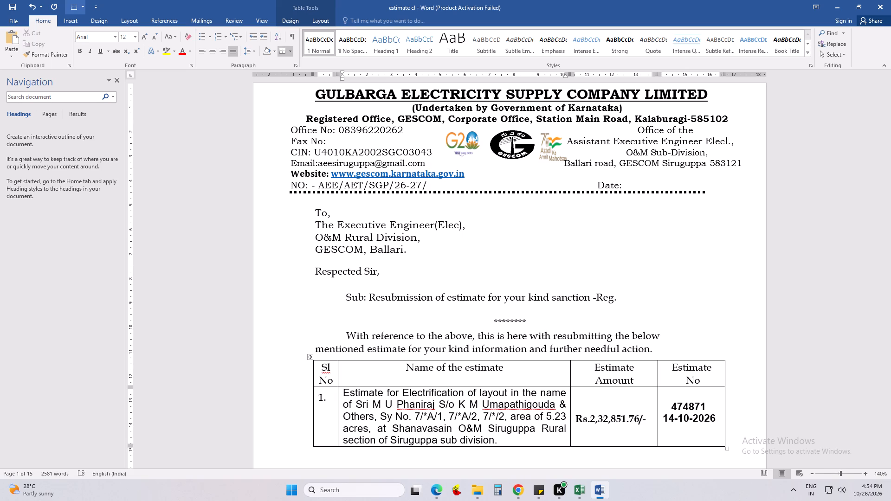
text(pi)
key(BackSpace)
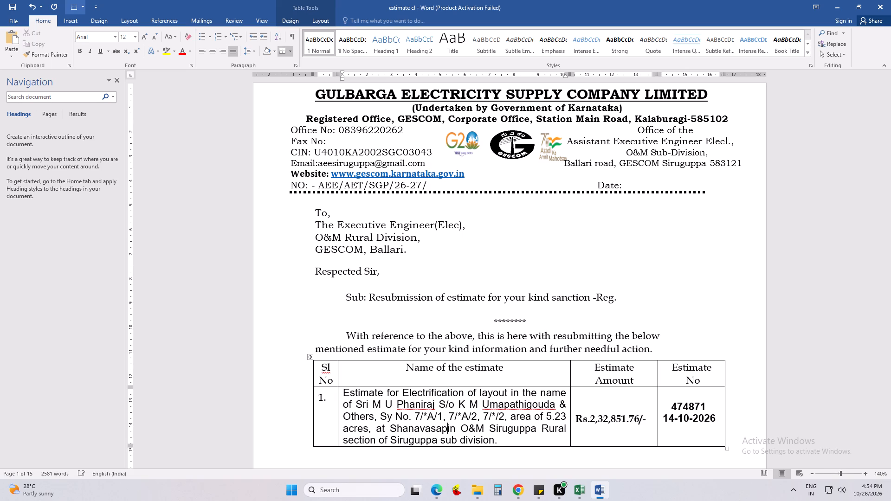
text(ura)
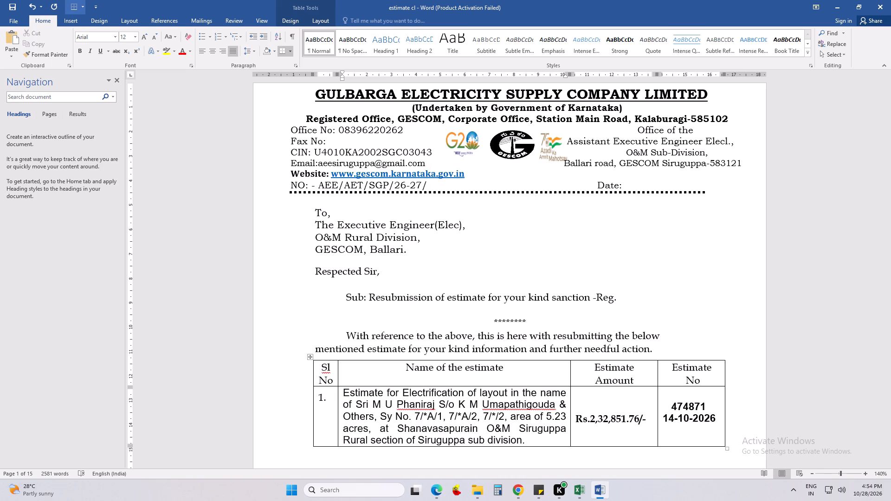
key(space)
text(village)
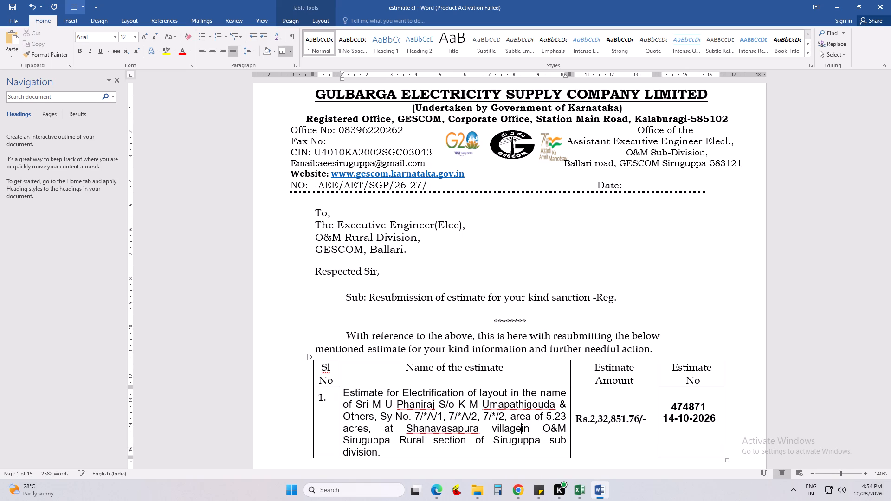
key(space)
Change the section name after "in O&M" from "Siruguppa Rural" to "Sirigeri cross" in the estimate description.
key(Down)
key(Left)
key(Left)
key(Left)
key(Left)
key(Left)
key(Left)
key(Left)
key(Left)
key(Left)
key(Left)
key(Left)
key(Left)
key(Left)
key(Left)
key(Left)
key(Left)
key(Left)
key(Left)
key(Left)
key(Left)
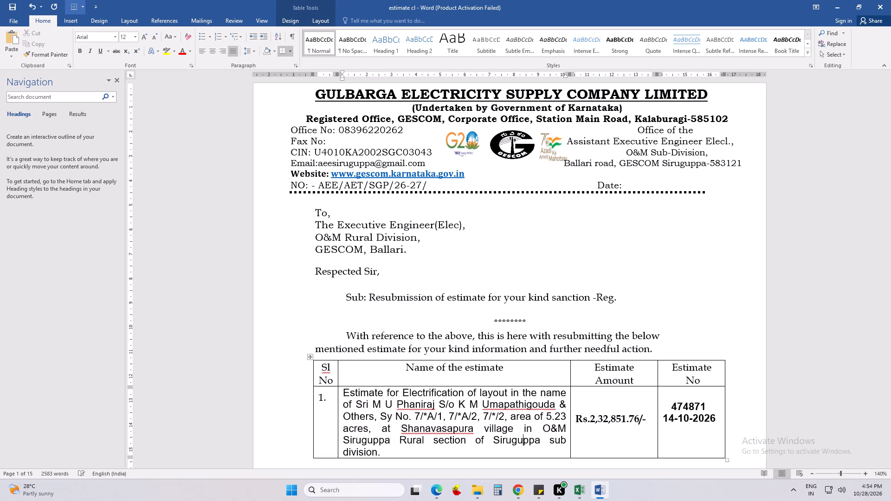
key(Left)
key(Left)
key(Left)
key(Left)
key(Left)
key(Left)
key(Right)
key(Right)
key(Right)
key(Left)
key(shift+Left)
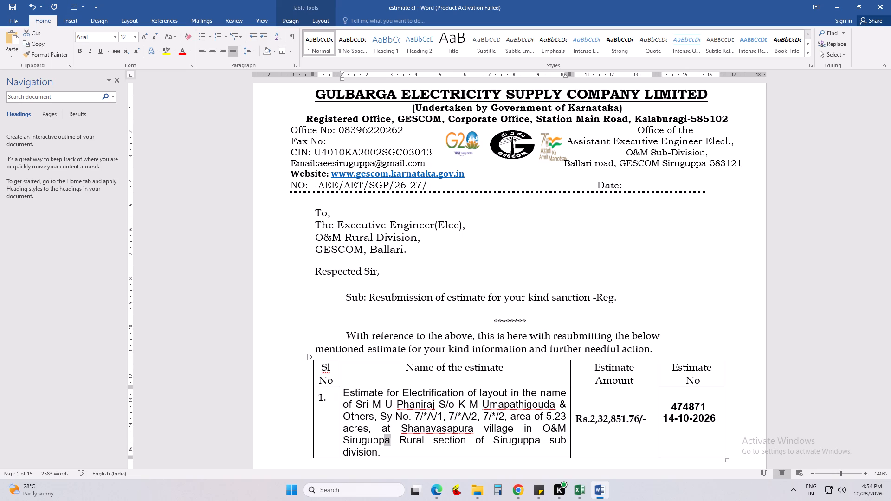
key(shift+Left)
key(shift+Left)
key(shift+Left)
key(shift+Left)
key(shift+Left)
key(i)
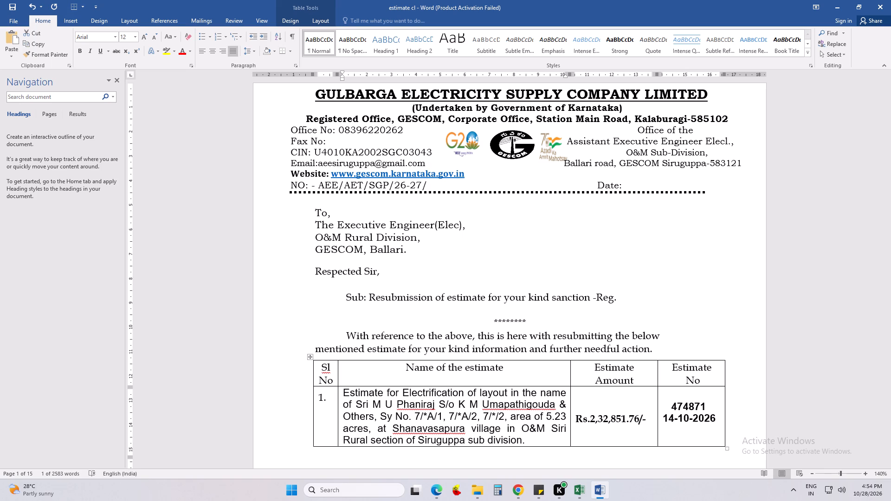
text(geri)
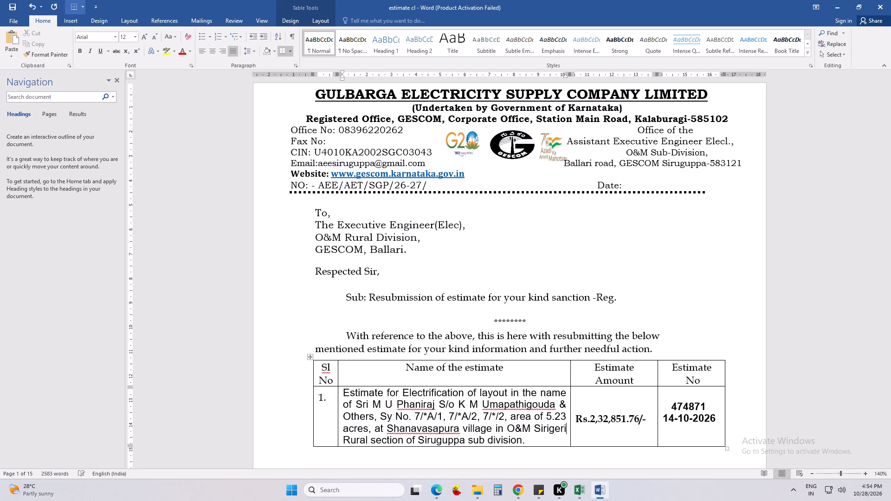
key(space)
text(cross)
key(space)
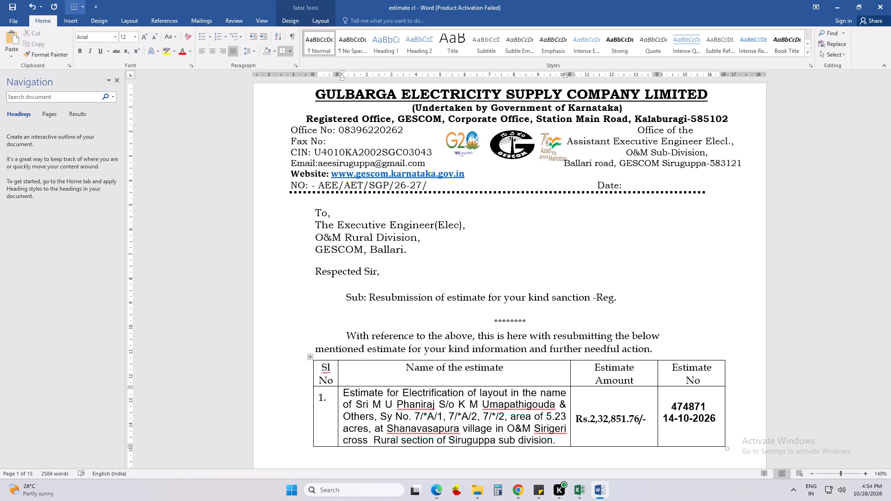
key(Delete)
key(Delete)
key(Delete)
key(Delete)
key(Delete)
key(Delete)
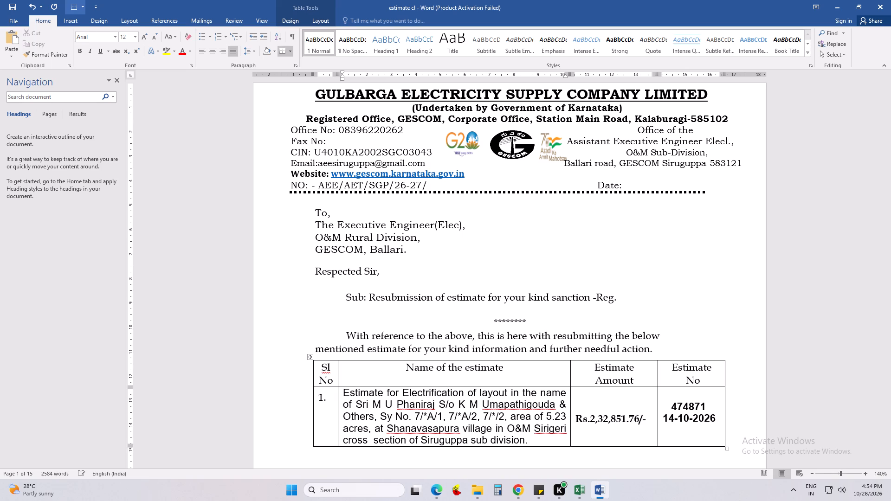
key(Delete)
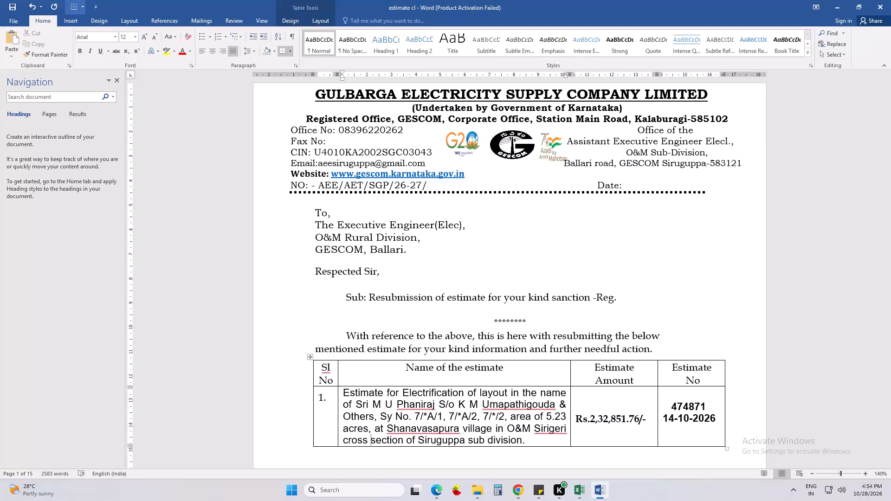
Add the sentence "Under self-execution scheme." at the end of the first letter's estimate description and save the document.
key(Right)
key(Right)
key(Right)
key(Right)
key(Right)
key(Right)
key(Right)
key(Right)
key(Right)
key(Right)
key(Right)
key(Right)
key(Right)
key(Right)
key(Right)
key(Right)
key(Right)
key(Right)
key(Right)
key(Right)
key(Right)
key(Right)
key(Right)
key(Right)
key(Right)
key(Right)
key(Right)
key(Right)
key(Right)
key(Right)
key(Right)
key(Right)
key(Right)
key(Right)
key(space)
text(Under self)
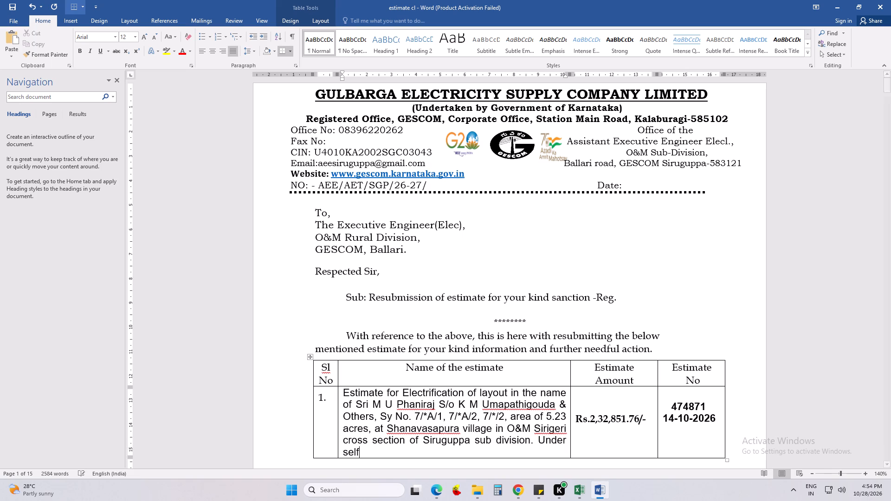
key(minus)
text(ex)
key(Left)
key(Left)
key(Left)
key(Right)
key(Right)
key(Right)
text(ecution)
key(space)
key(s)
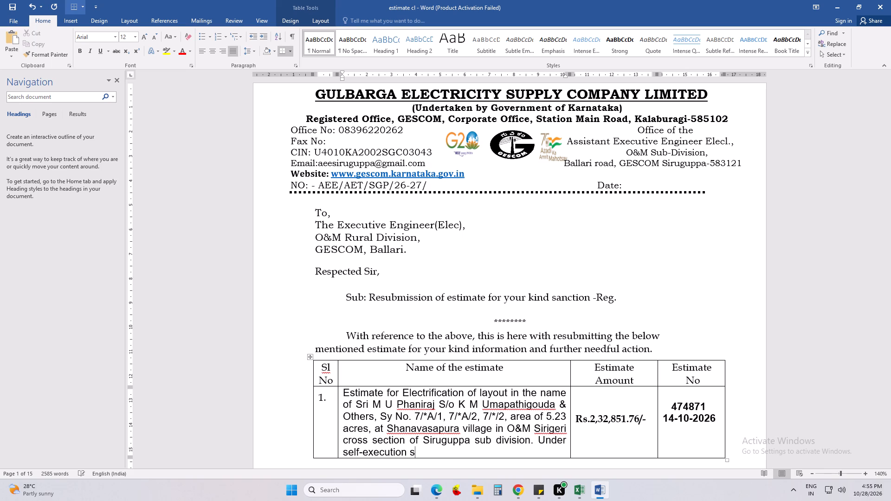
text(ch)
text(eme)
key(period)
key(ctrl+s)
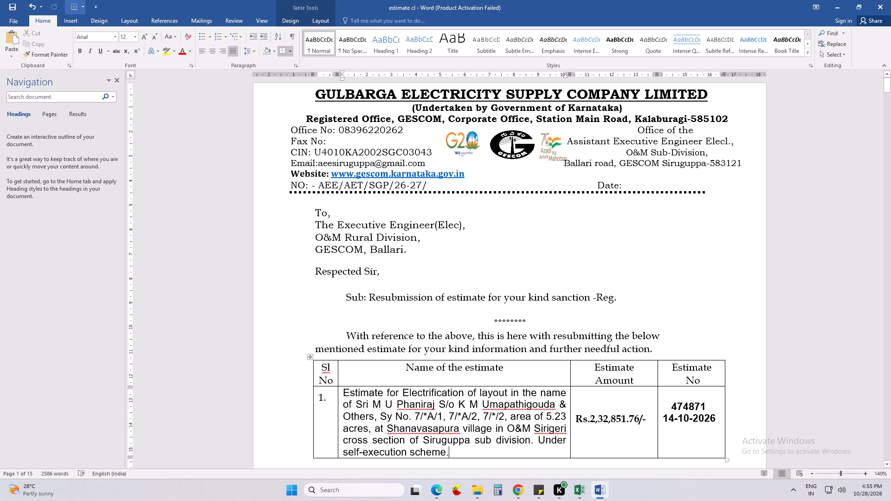
Replace the estimate number in the first letter's table with 456030.
click(593, 420)
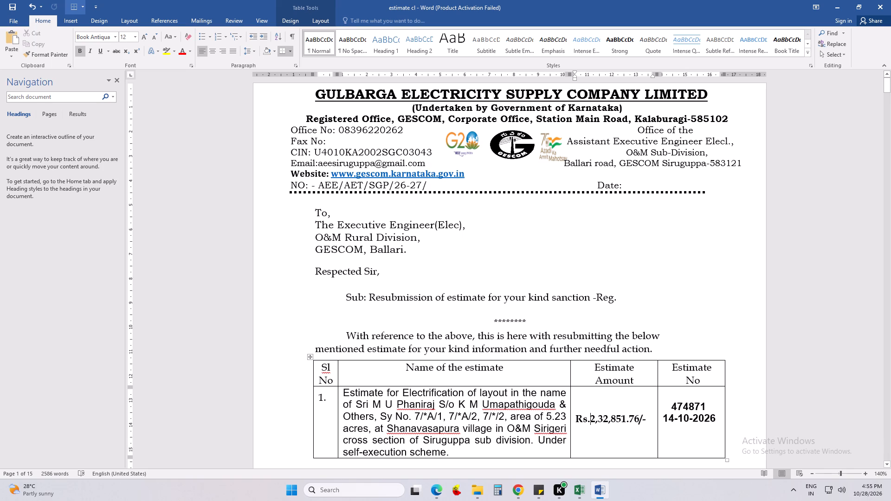
click(672, 403)
key(shift+Right)
key(shift+Right)
key(shift+Right)
key(shift+Right)
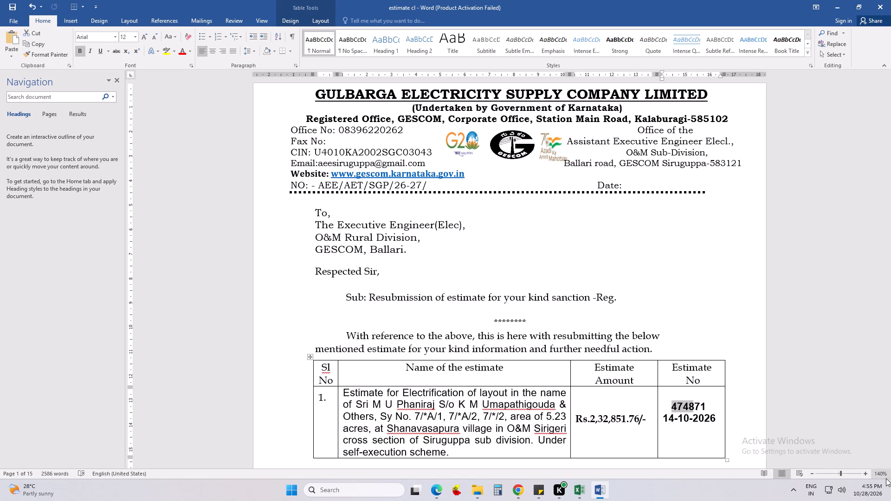
key(shift+Right)
key(shift+Right)
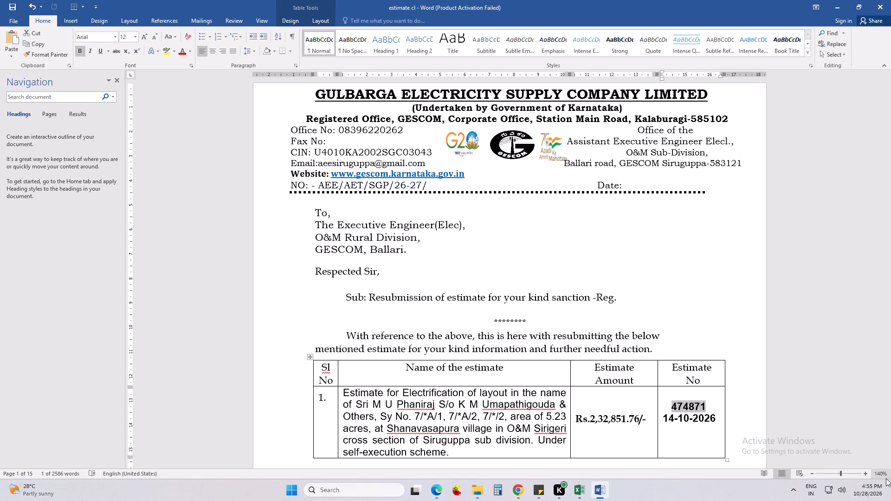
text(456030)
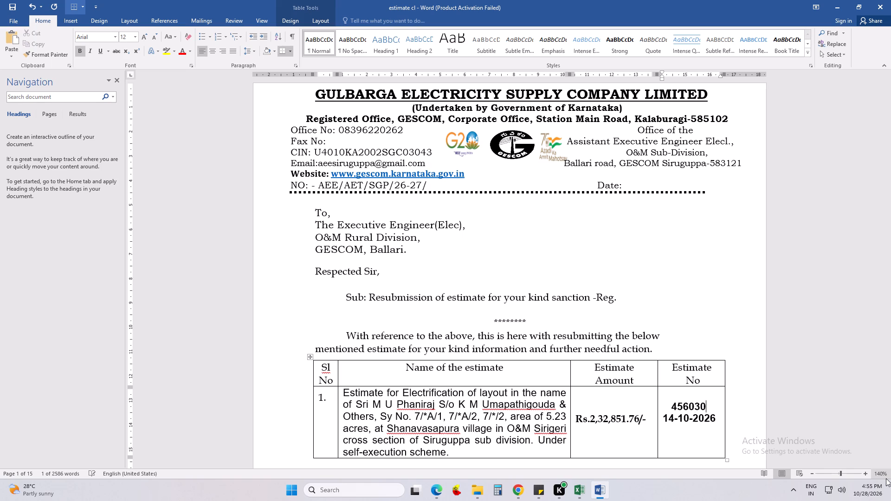
Change the date below the estimate number to 29-05-2026 and save the document.
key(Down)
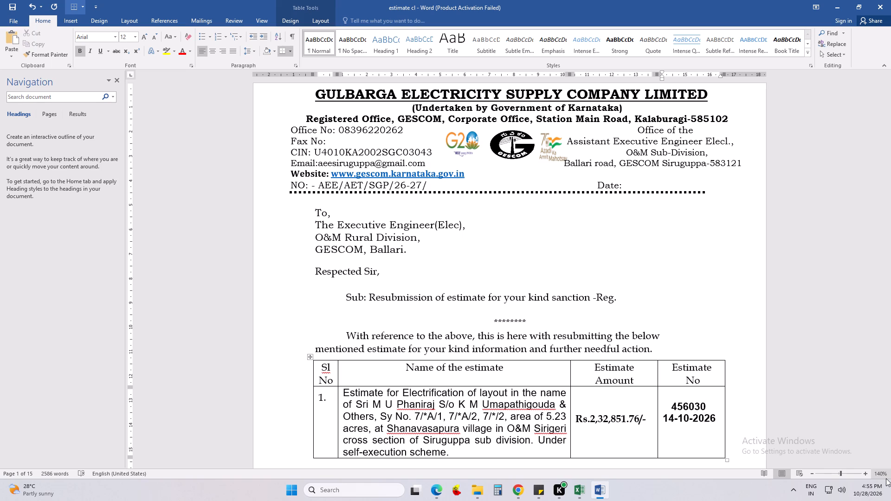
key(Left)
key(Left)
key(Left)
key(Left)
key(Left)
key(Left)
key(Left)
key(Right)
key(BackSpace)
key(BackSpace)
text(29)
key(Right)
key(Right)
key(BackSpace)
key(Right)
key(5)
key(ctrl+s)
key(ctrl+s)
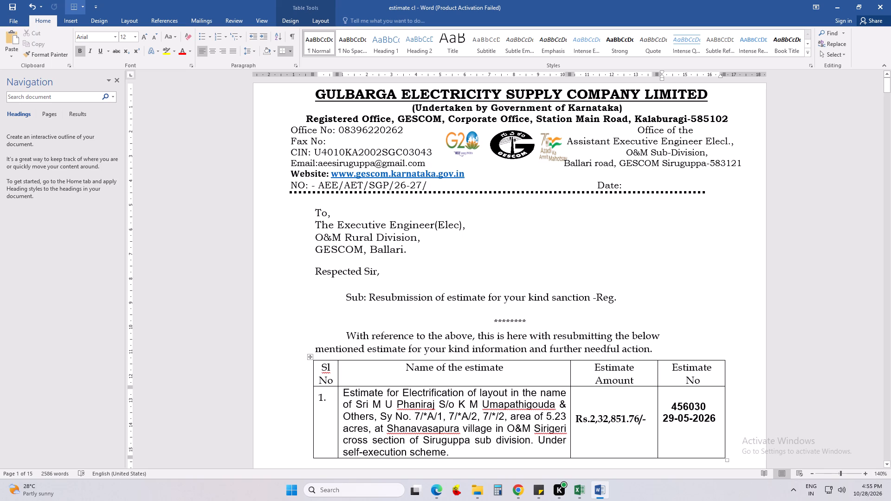
Clear the figure between "Rs." and "/-" in the Estimate Amount cell of the first letter's table.
click(634, 415)
key(Right)
key(shift+BackSpace)
key(shift+BackSpace)
key(shift+BackSpace)
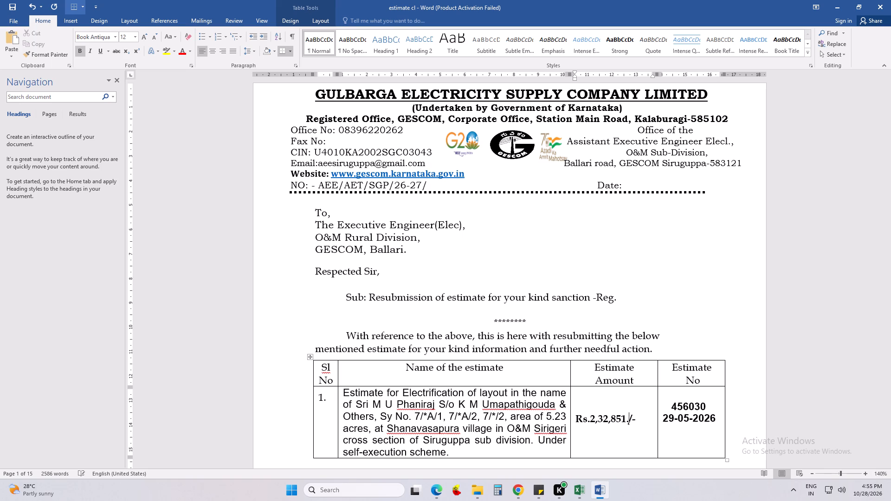
key(BackSpace)
key(BackSpace)
key(BackSpace)
key(BackSpace)
key(BackSpace)
key(BackSpace)
key(BackSpace)
key(BackSpace)
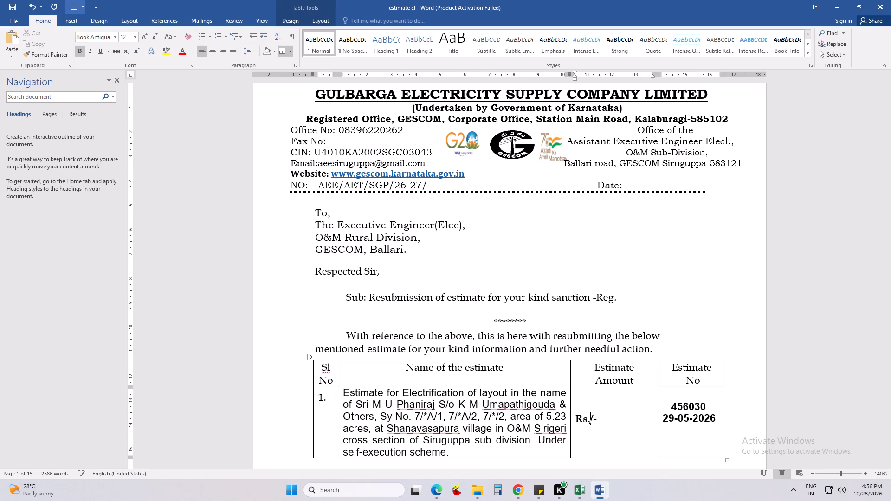
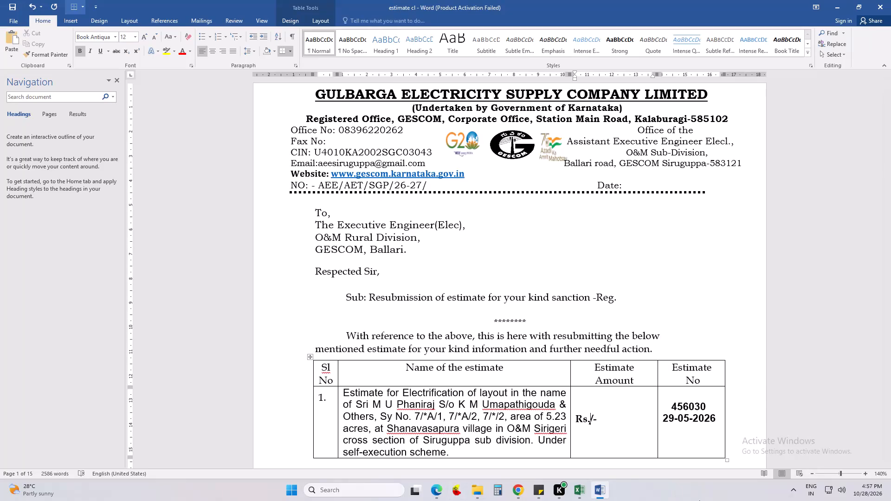
Save the "estimate cl" document.
scroll(697, 500, down, 1)
key(ctrl+s)
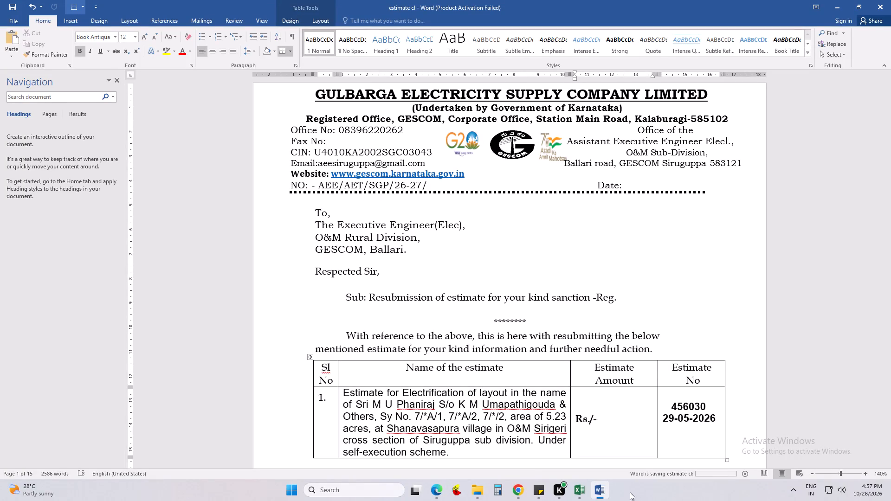
scroll(630, 492, down, 4)
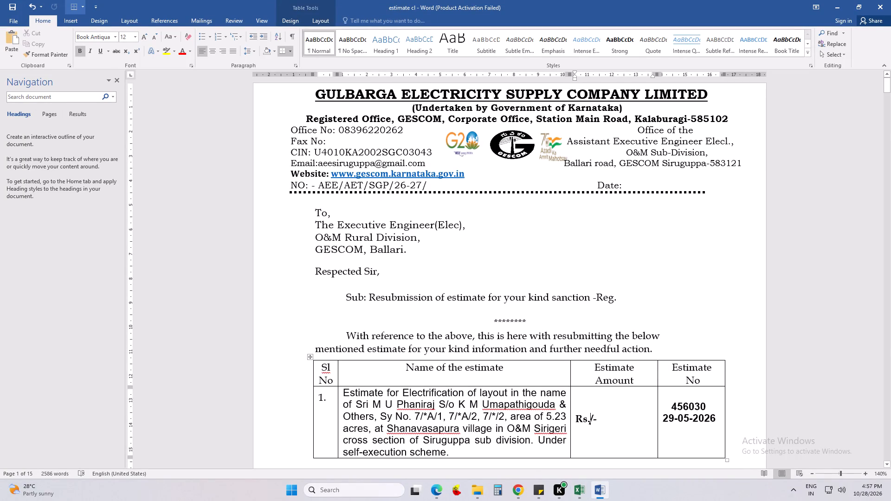
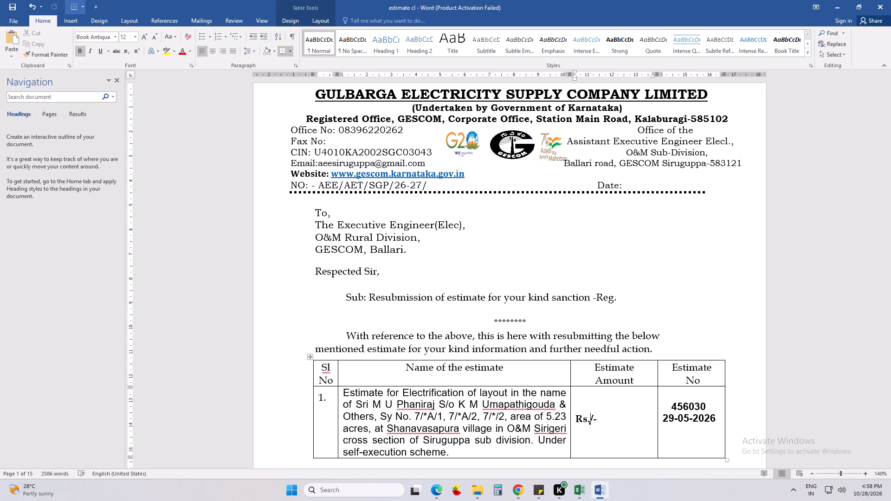
Add a blank line below the subject line of the letter.
click(616, 301)
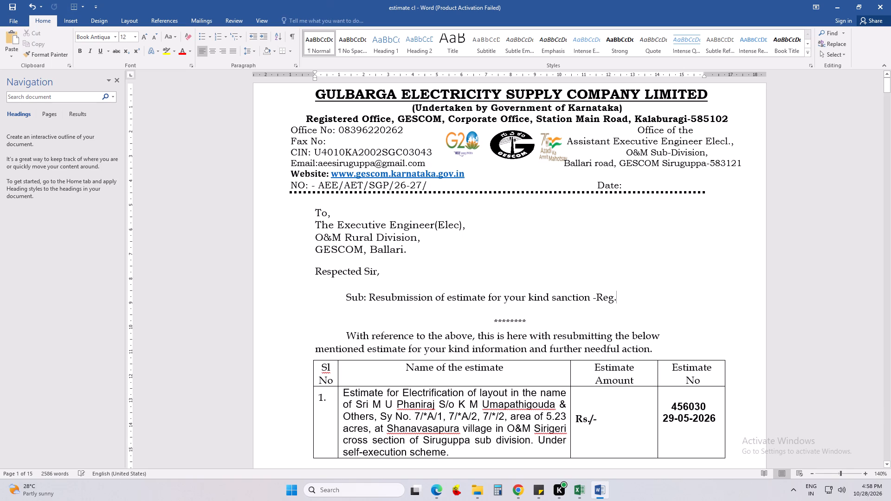
key(Return)
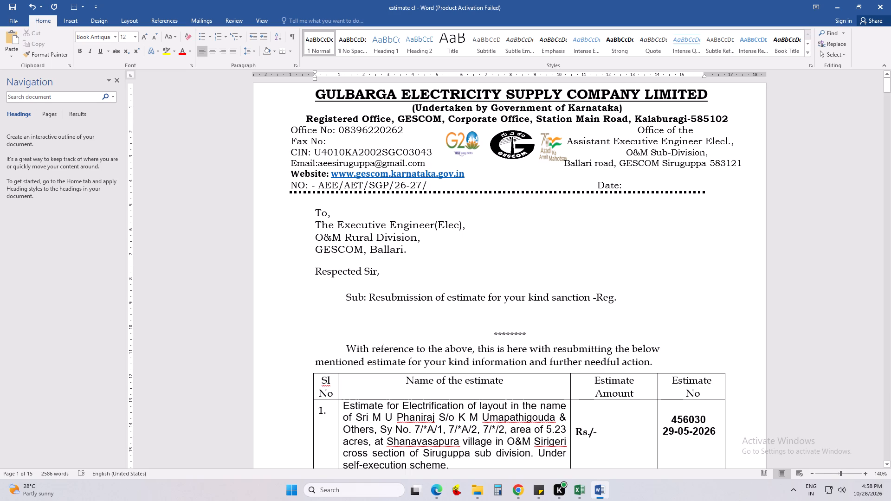
Append "(SEW)" to the estimate number 456030 in the Estimate No cell.
click(606, 430)
click(704, 418)
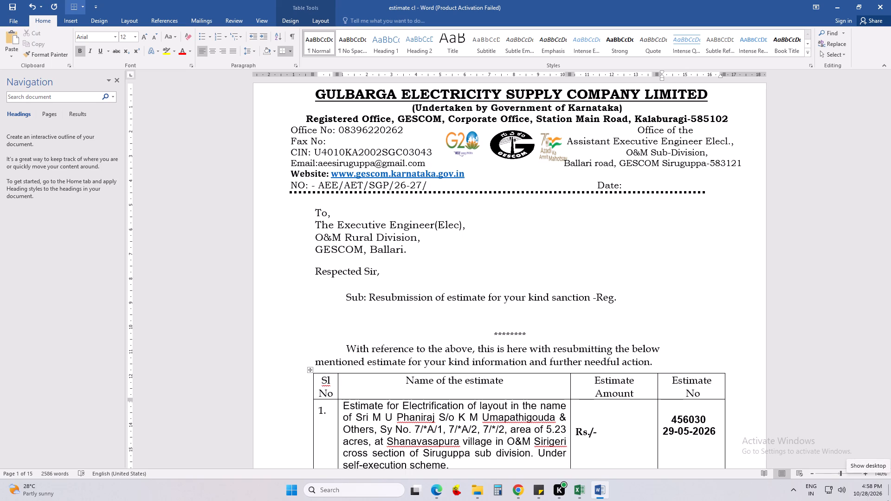
text((SEW)
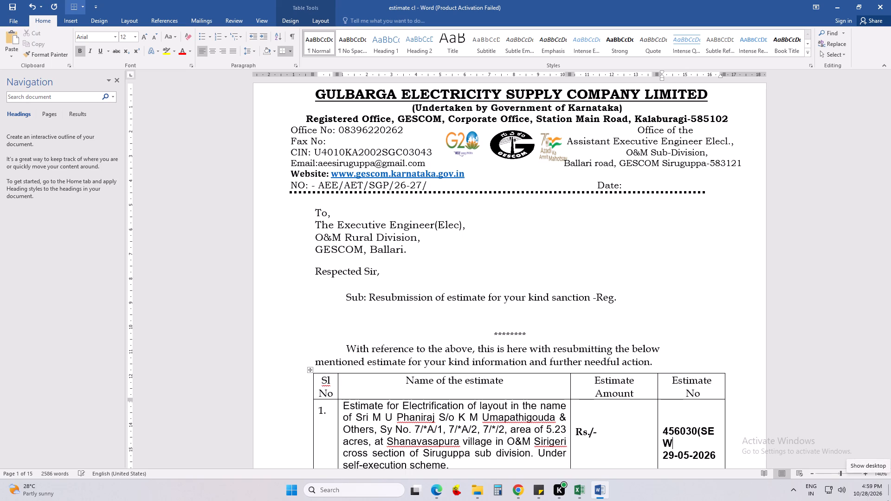
key(shift+parenright)
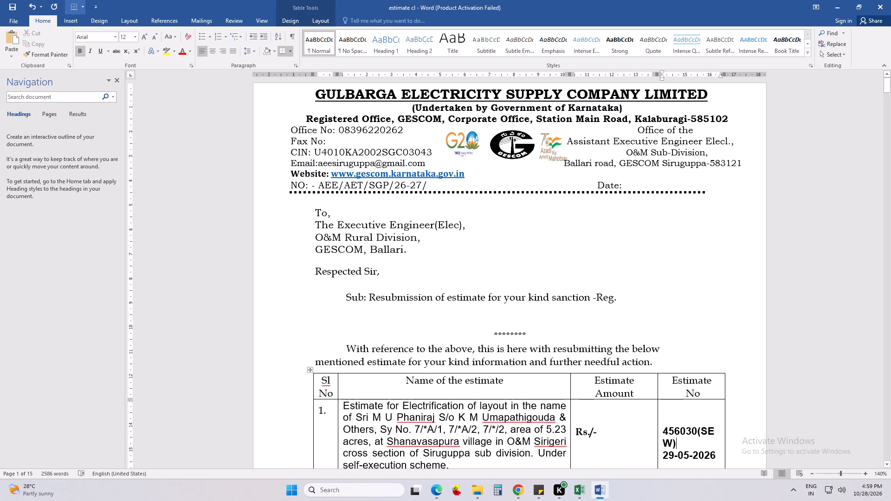
Widen the Estimate No column of the table so the number with its suffix fits on one line.
drag(725, 384, 730, 381)
drag(730, 381, 736, 377)
click(728, 398)
Indent the date under 456030(SEW) by two spaces so it sits centred beneath the number.
scroll(693, 421, down, 4)
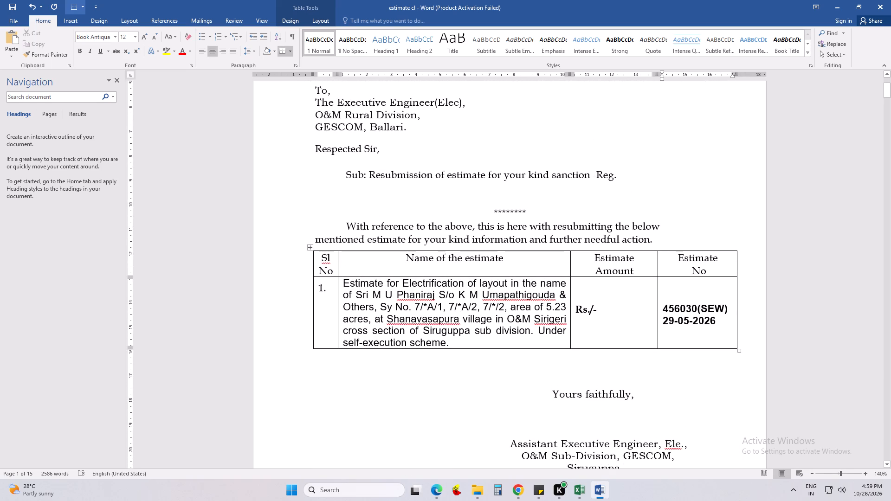
click(705, 338)
click(731, 326)
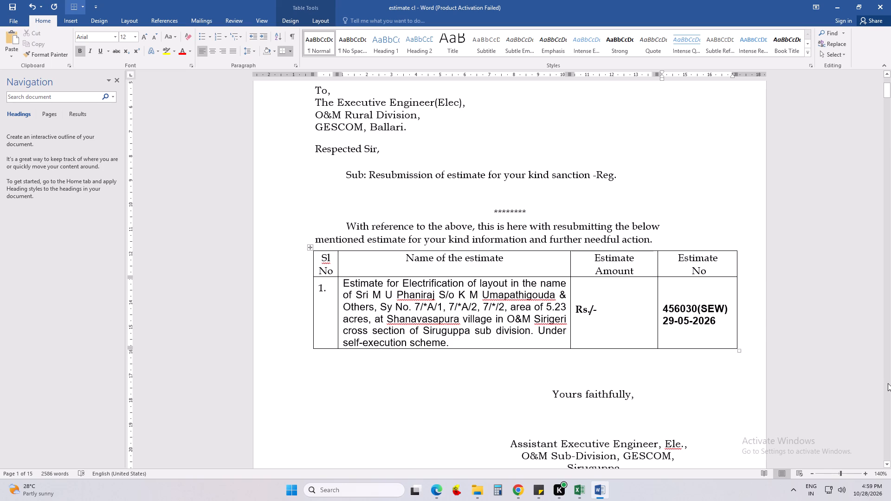
key(Left)
key(Left)
key(Left)
key(Left)
key(Left)
key(Left)
key(Left)
key(Left)
key(Left)
key(Left)
key(space)
key(space)
key(space)
key(BackSpace)
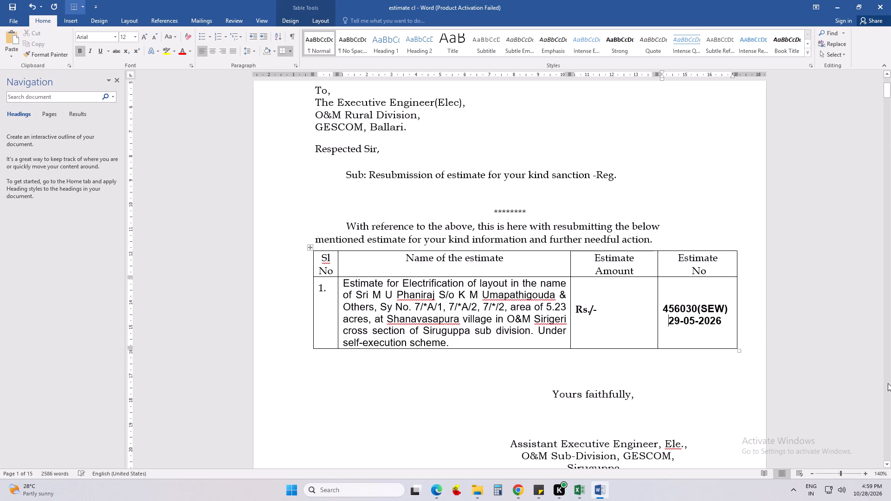
key(Down)
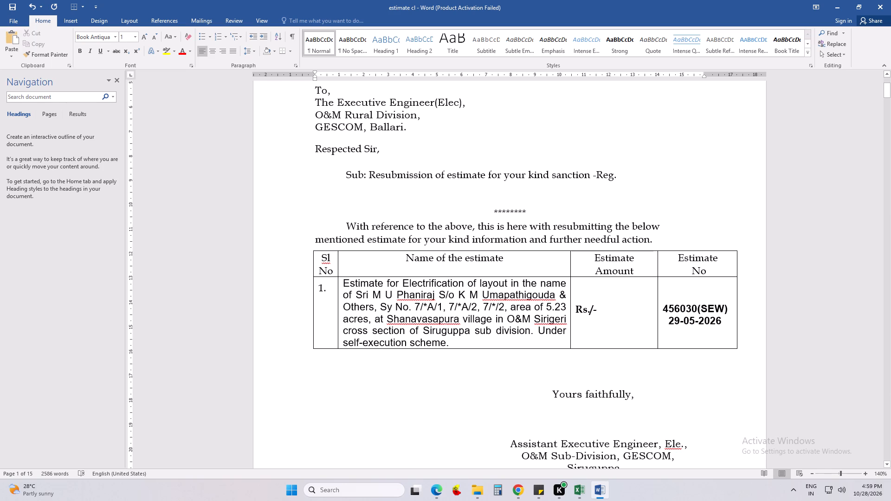
Below the first date in the Estimate No cell, add "&", "456032(DCW)" and "29-05-2026" on separate lines.
click(723, 323)
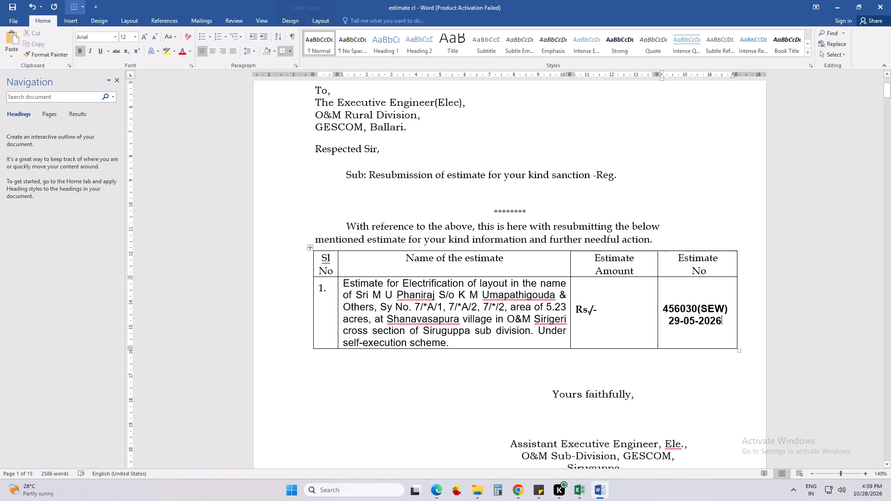
key(Return)
key(shift+ampersand)
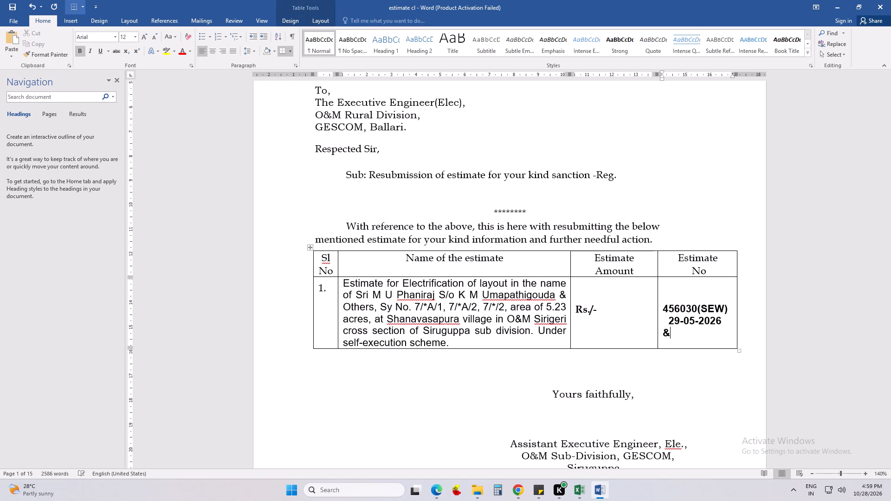
key(Return)
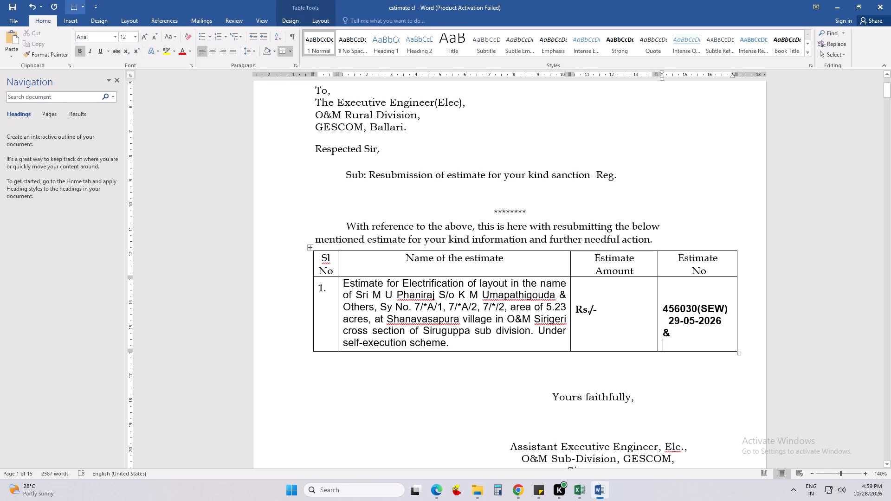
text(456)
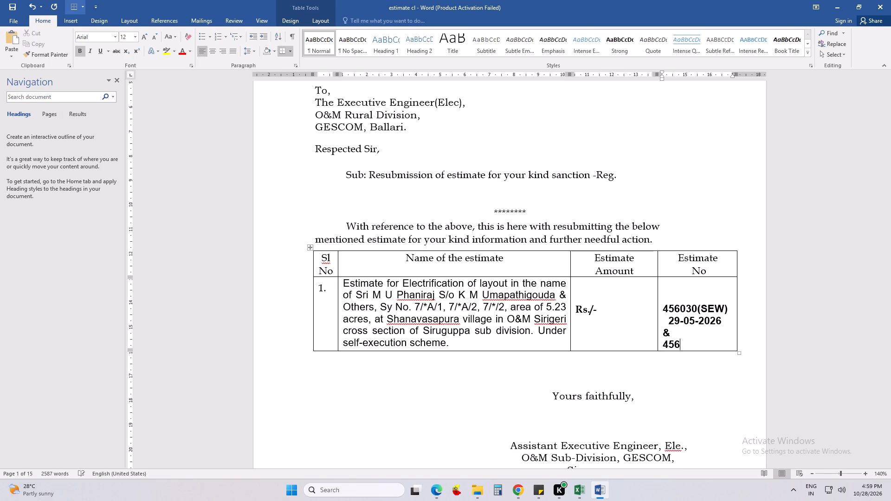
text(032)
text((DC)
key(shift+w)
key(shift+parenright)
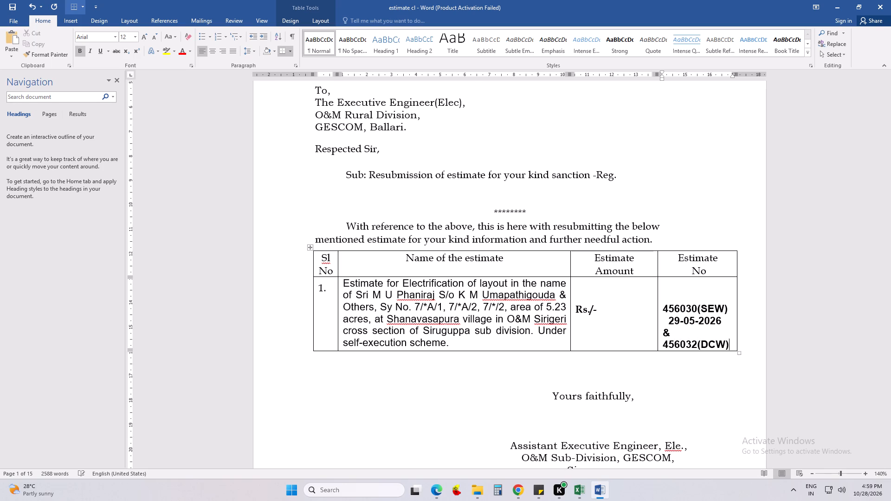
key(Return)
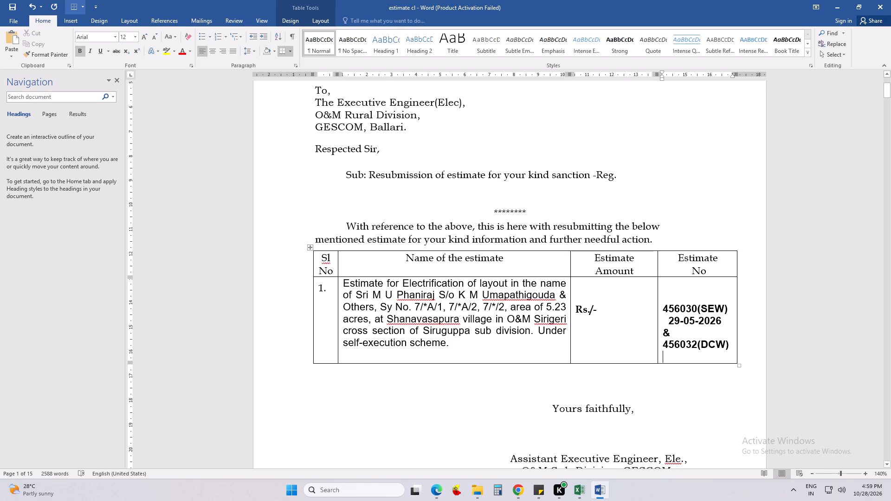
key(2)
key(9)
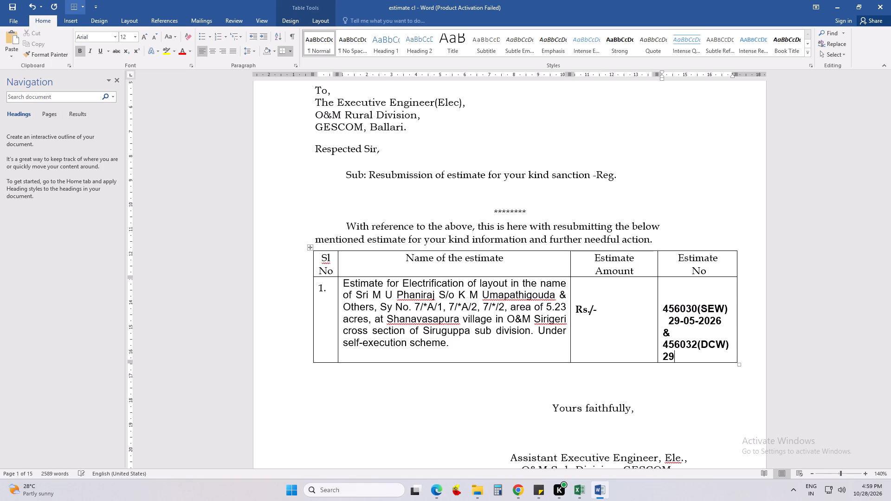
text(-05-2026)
Indent the second date by two spaces and the "&" by ten spaces to centre them in the Estimate No cell.
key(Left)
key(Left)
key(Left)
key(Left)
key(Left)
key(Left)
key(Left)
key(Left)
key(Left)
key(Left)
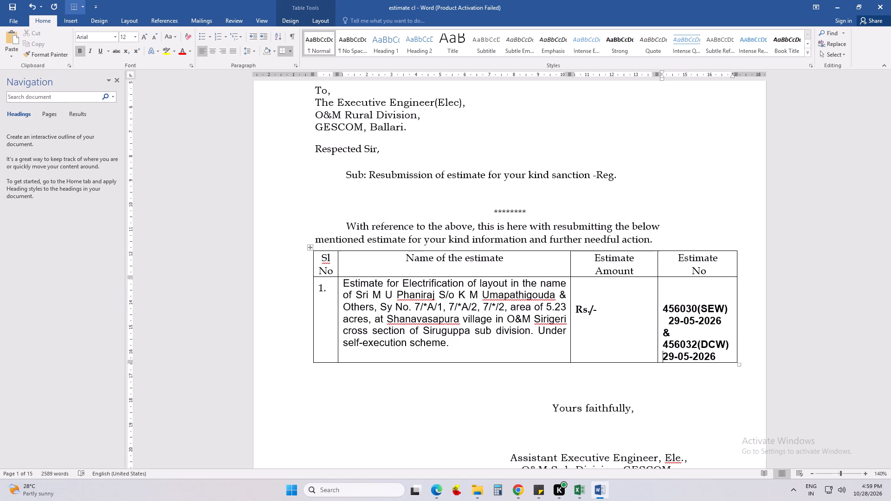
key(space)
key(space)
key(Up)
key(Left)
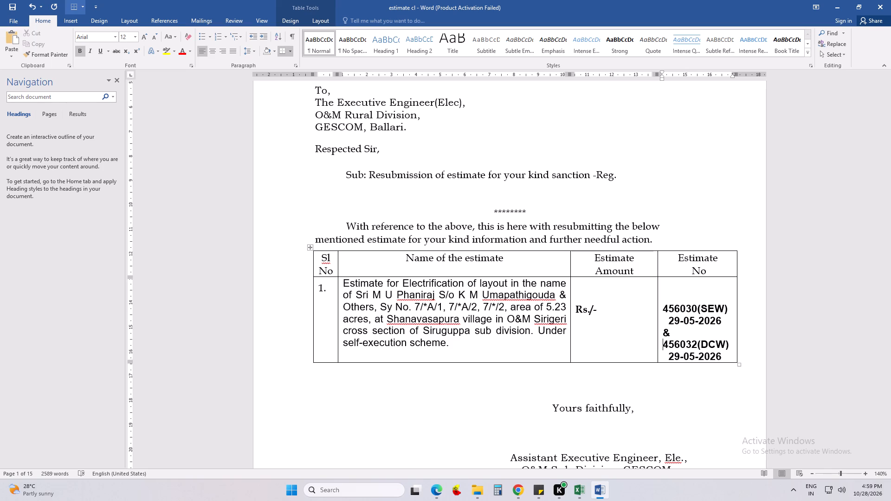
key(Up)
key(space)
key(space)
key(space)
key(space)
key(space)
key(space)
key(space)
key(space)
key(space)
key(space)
Save the letter.
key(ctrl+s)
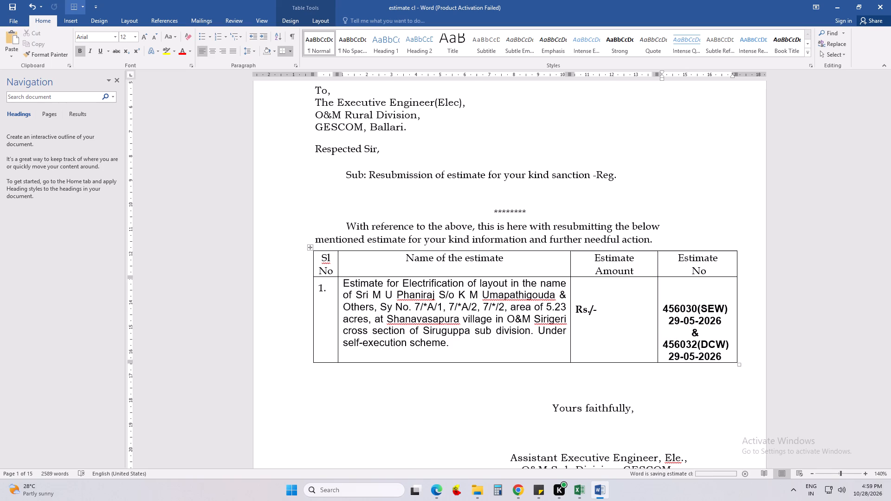
Enter the amount as "Rs.13,96,554/-" in the Estimate Amount cell.
click(594, 317)
click(600, 309)
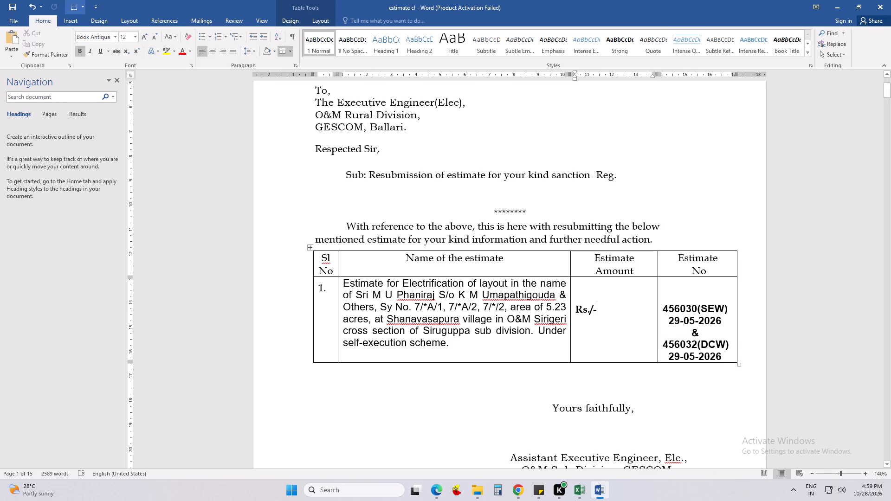
key(Left)
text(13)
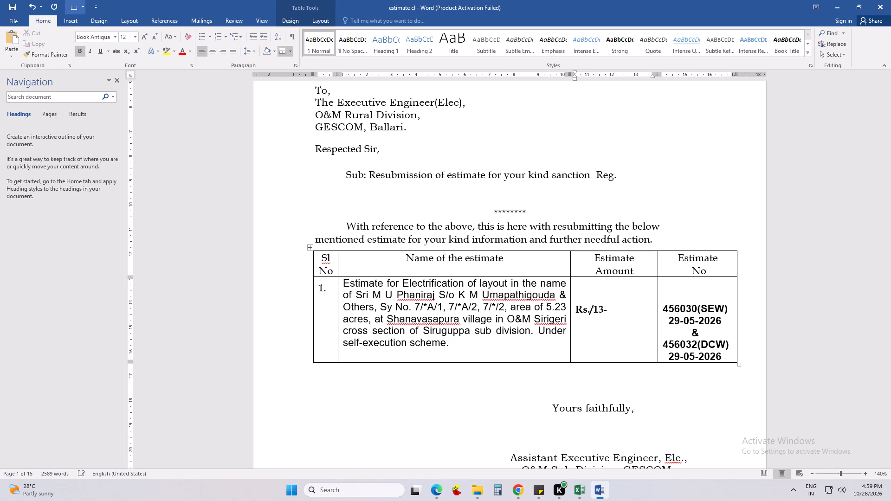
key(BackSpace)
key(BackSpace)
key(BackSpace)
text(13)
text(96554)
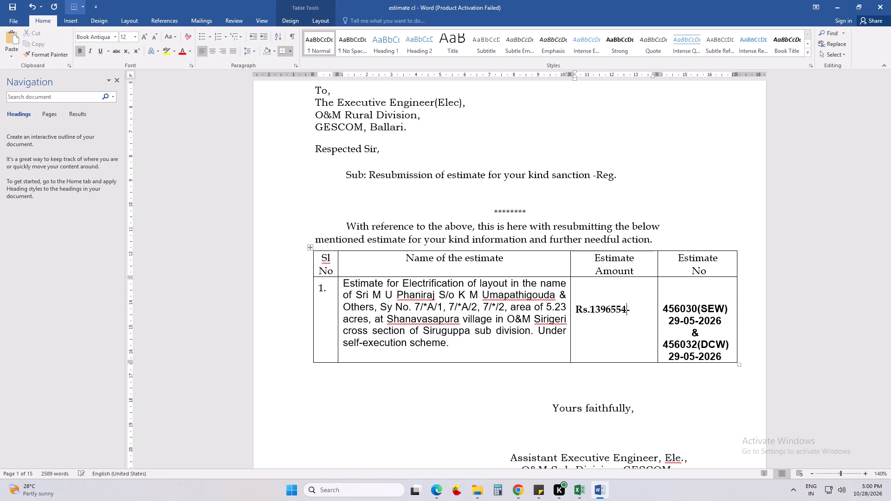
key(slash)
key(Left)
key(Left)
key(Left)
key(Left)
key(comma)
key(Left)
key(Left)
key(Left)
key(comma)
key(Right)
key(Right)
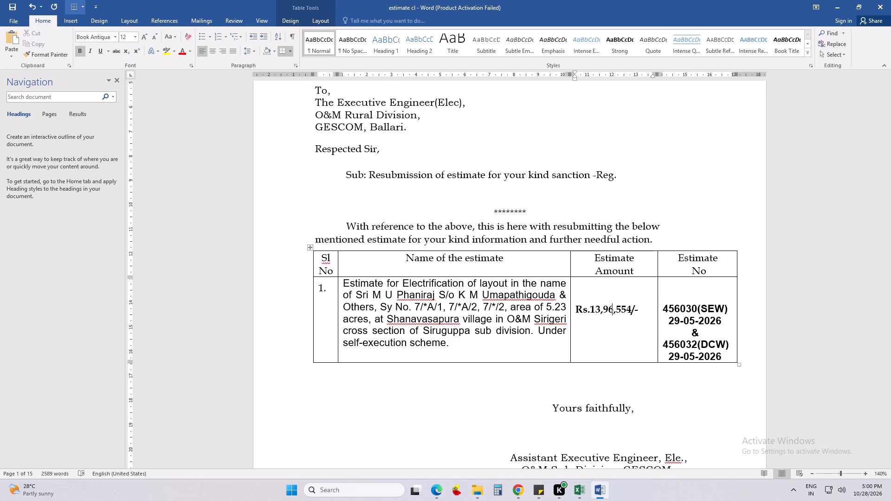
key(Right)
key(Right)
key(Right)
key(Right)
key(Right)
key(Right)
After the first amount in the Estimate Amount cell, add "(SEW)" and put "&" on a separate line below it.
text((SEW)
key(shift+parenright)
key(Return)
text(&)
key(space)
Add the second amount "Rs. 3,64,548/-" on a new line below the "&" in the Estimate Amount cell and save the letter.
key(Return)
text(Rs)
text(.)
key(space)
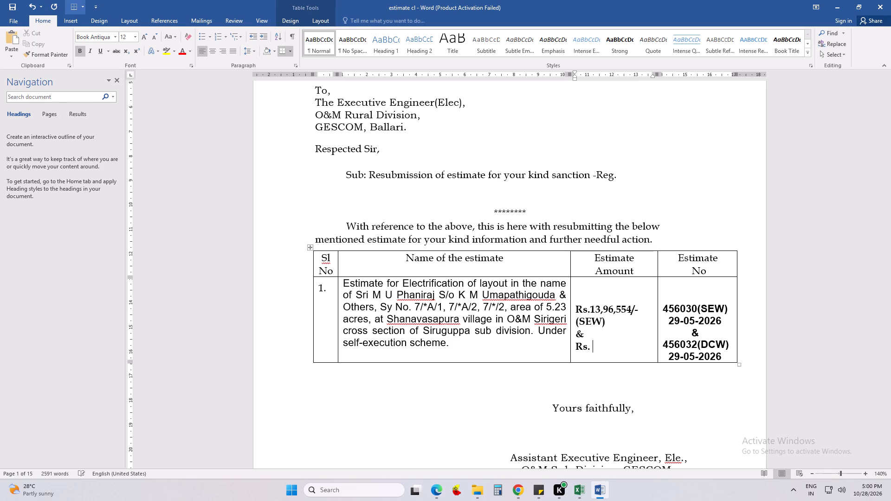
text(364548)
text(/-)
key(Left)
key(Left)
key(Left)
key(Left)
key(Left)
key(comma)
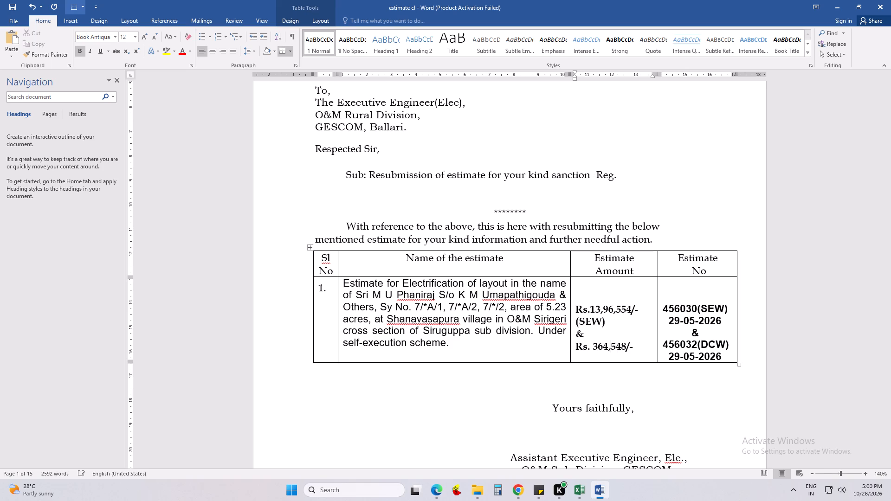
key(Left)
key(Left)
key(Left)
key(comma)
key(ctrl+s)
Add "(DCW)" after the second amount in the Estimate Amount cell and save the letter.
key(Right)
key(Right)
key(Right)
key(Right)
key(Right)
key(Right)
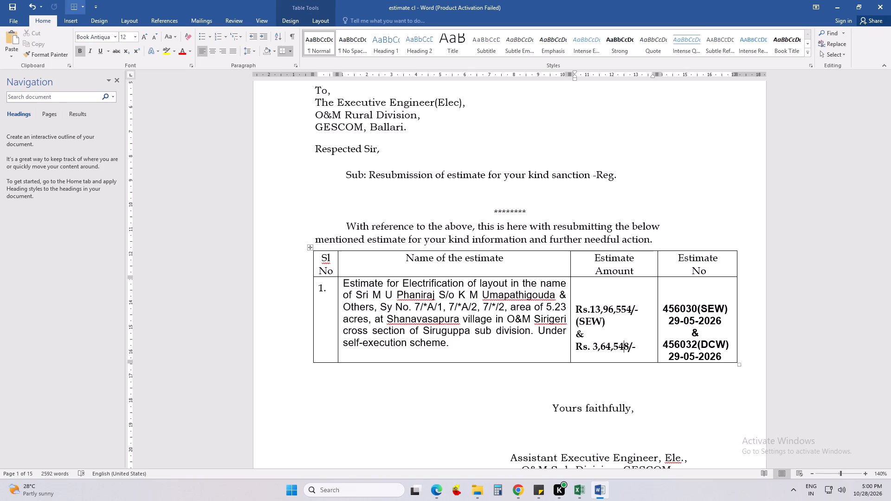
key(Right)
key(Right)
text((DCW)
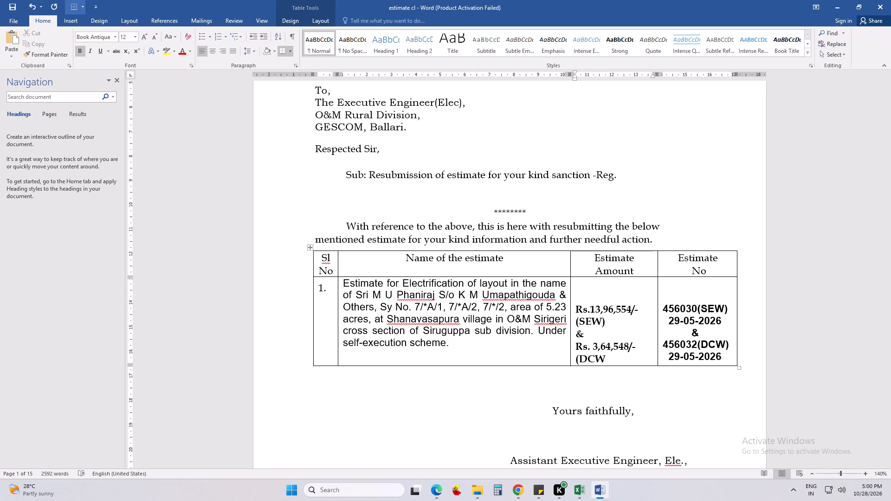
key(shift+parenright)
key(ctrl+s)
Remove the blank line at the top of the Estimate Amount cell.
click(581, 300)
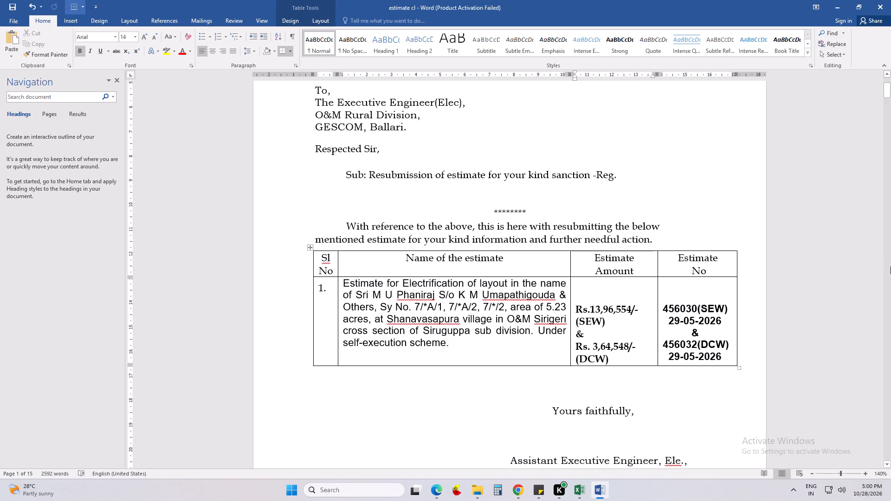
key(ctrl+Delete)
In the Estimate Amount cell, insert two spaces before "(SEW)" and indent the "&" by ten spaces.
key(Down)
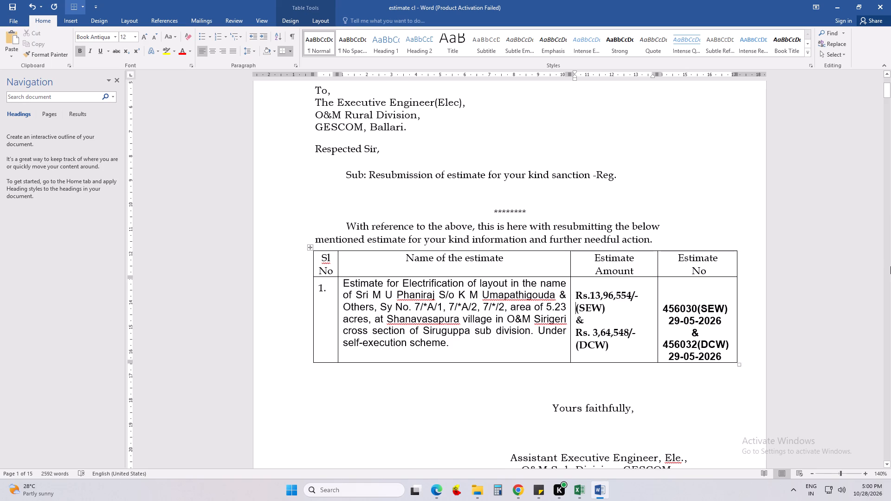
key(Down)
key(Up)
key(space)
key(space)
key(Down)
key(space)
key(space)
key(space)
key(space)
key(space)
key(space)
key(space)
key(space)
key(space)
key(space)
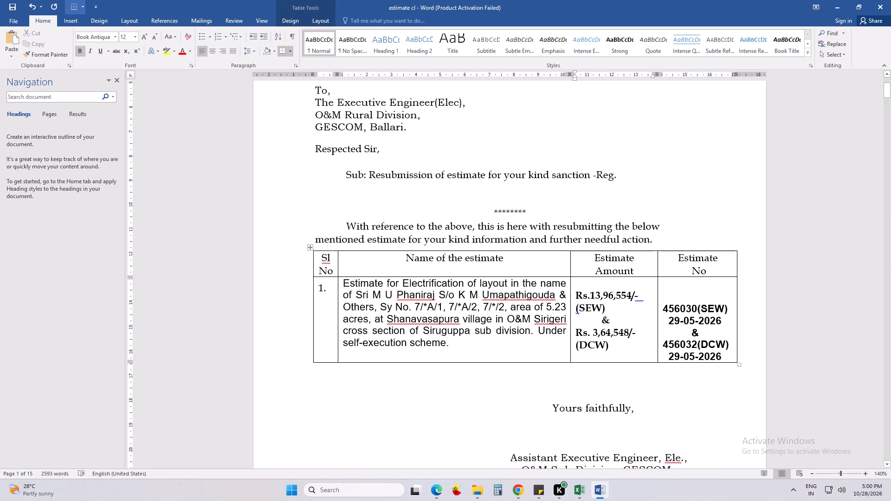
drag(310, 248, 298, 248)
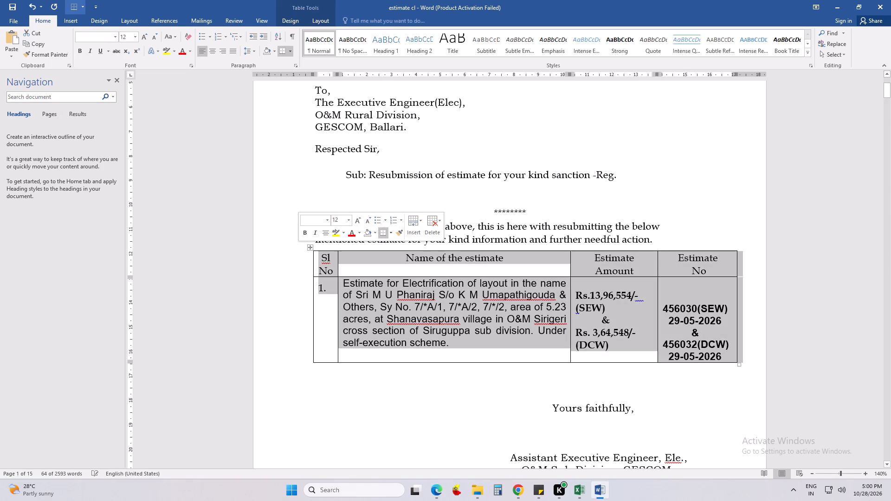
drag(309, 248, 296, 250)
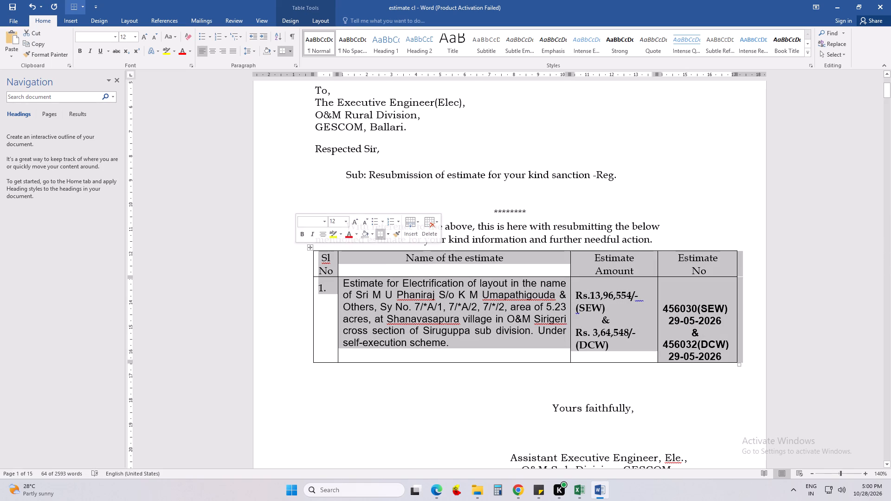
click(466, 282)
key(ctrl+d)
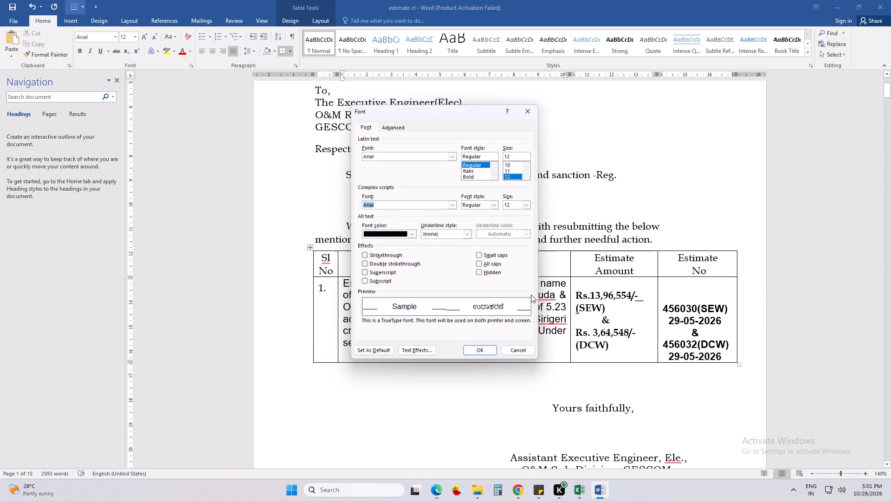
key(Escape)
Save the letter.
key(ctrl+s)
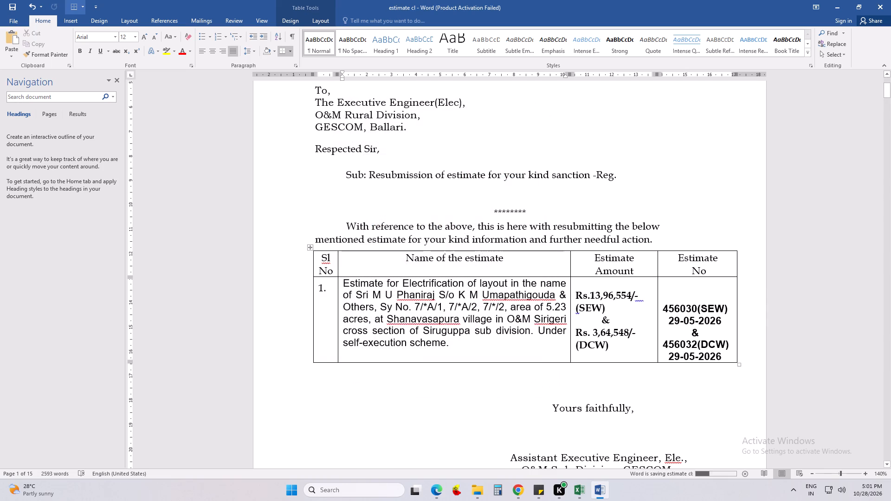
Reduce the font size of "(SEW)" in the Estimate Amount cell to 11.
click(634, 317)
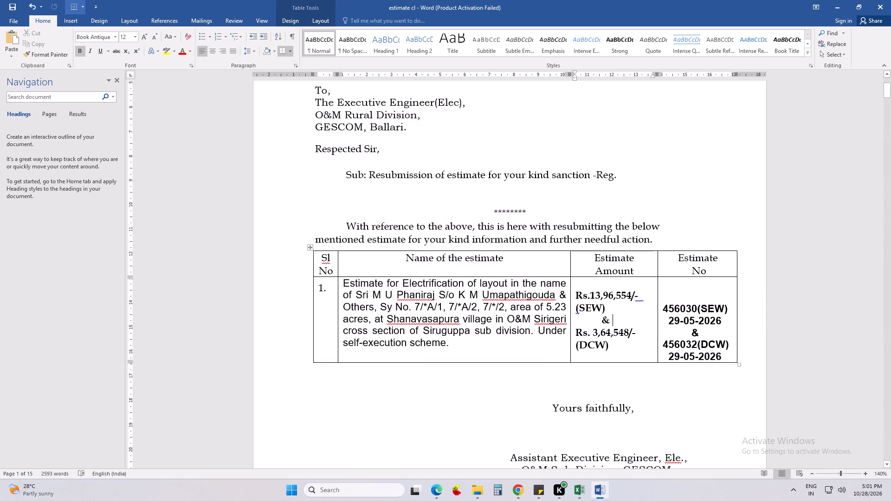
drag(575, 308, 590, 308)
click(604, 308)
key(shift+Up)
key(shift+Up)
key(shift+Down)
key(shift+Down)
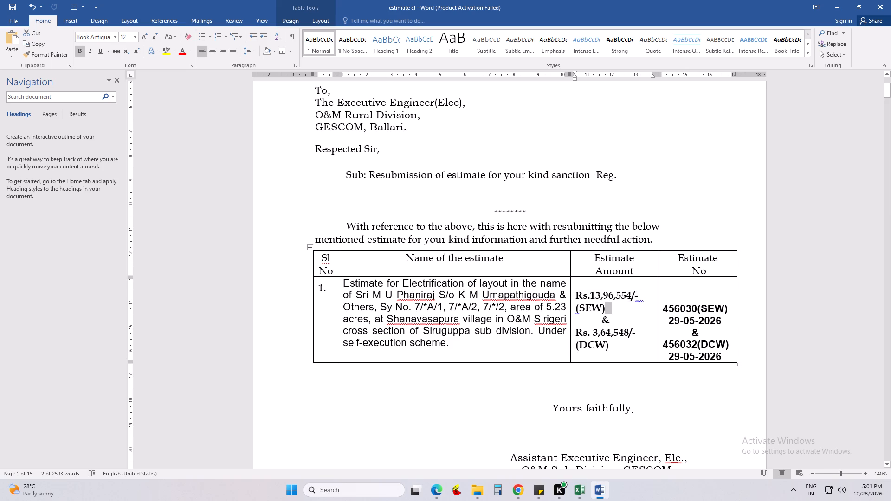
key(shift+Left)
key(shift+Left)
key(shift+Left)
key(shift+Left)
key(shift+Left)
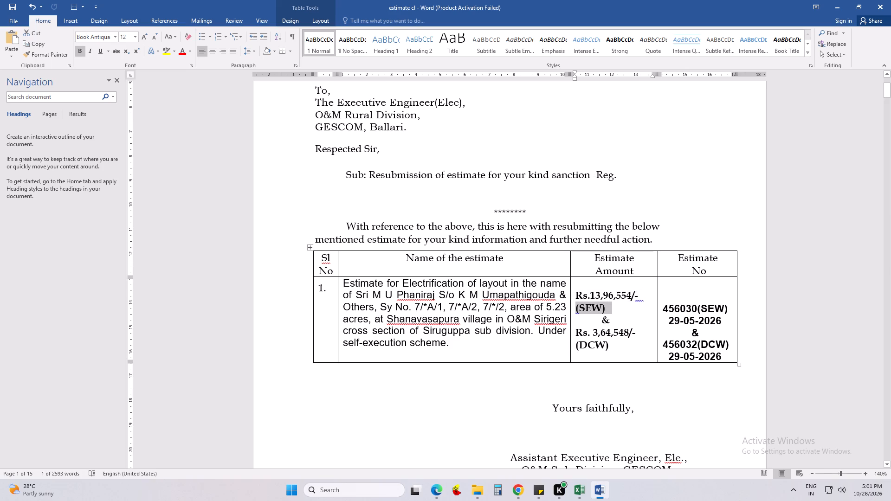
click(156, 40)
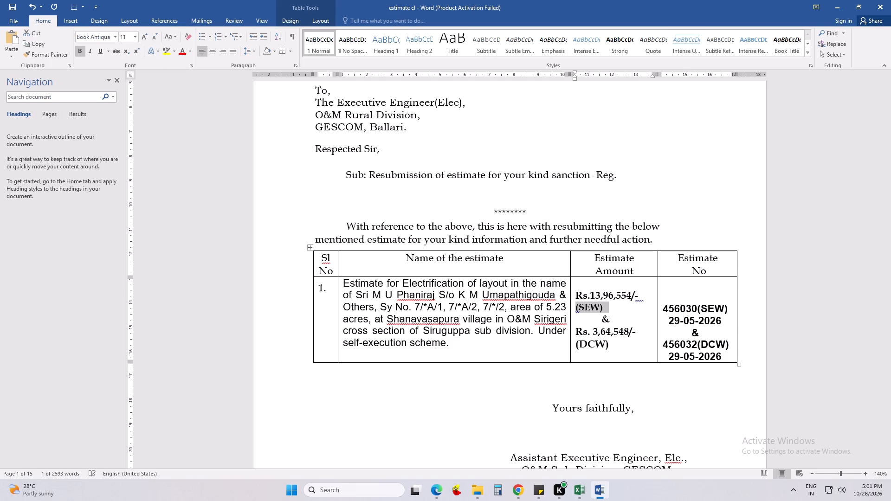
Reduce the font size of "(DCW)" in the Estimate Amount cell to 11 and save the letter.
click(643, 347)
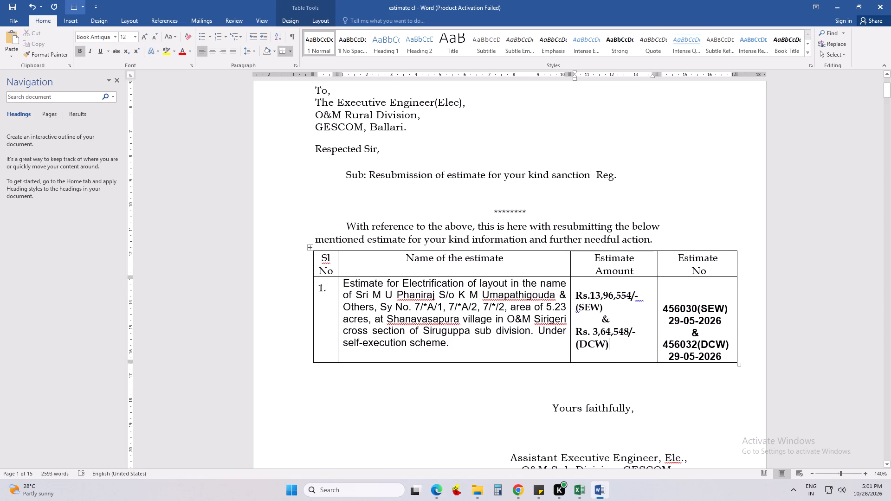
key(shift+Left)
key(shift+Left)
key(shift+Left)
key(shift+Left)
key(shift+Left)
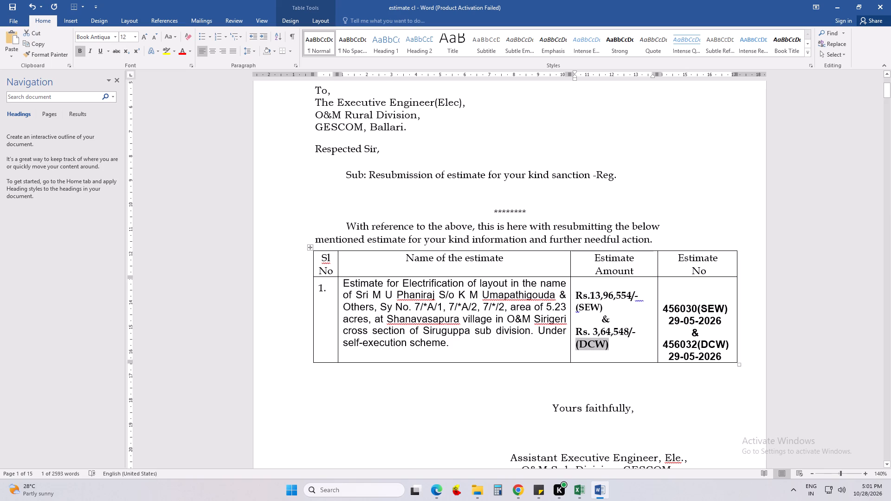
click(153, 36)
click(618, 344)
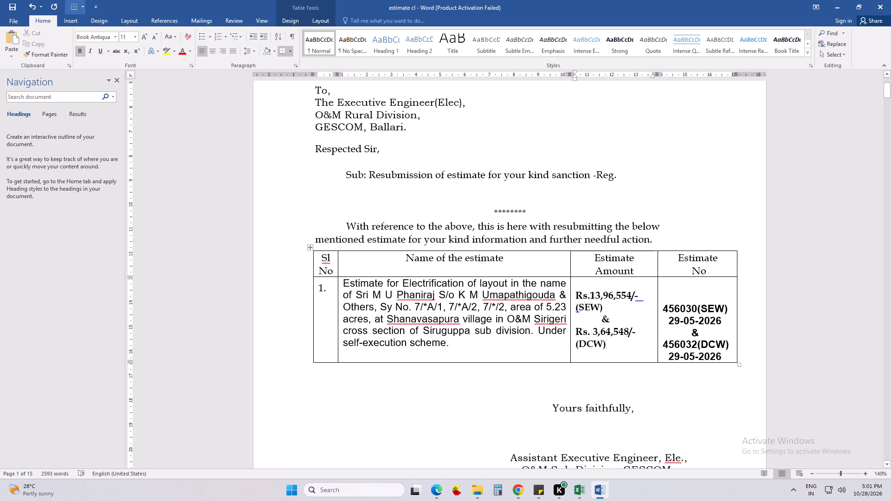
key(ctrl+s)
Remove the blank line at the top of the Estimate No cell and save the letter.
click(675, 295)
key(ctrl+Delete)
key(Up)
key(ctrl+z)
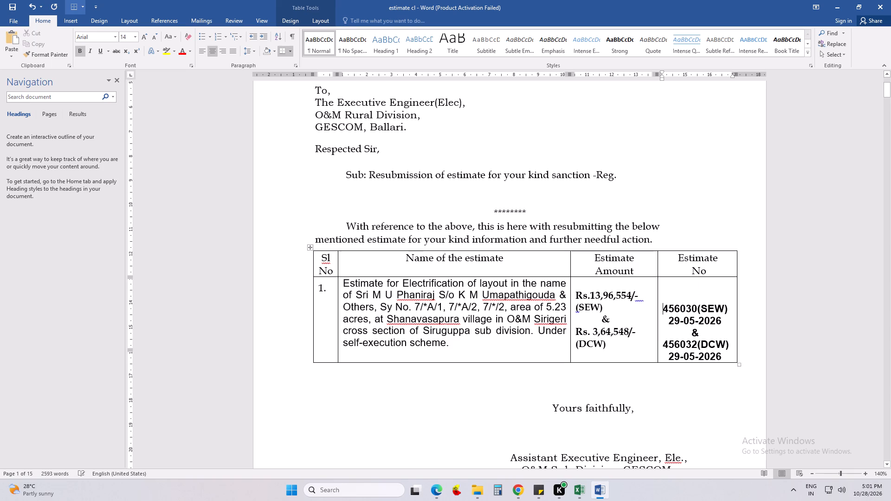
key(Up)
key(ctrl+Delete)
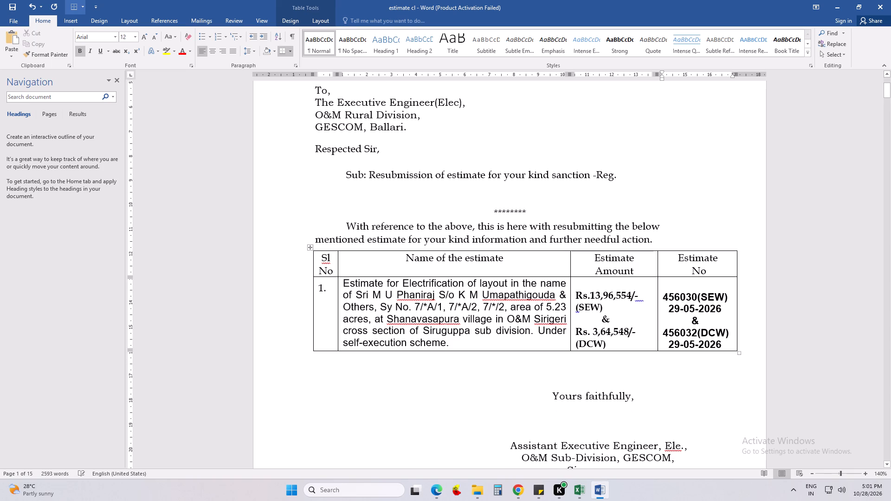
key(ctrl+s)
Start a reference line below the Sub line, indented to match it, with the label "Ref: 1)".
click(340, 187)
key(space)
key(space)
key(space)
key(space)
key(space)
key(space)
key(space)
key(space)
key(space)
key(space)
key(space)
key(space)
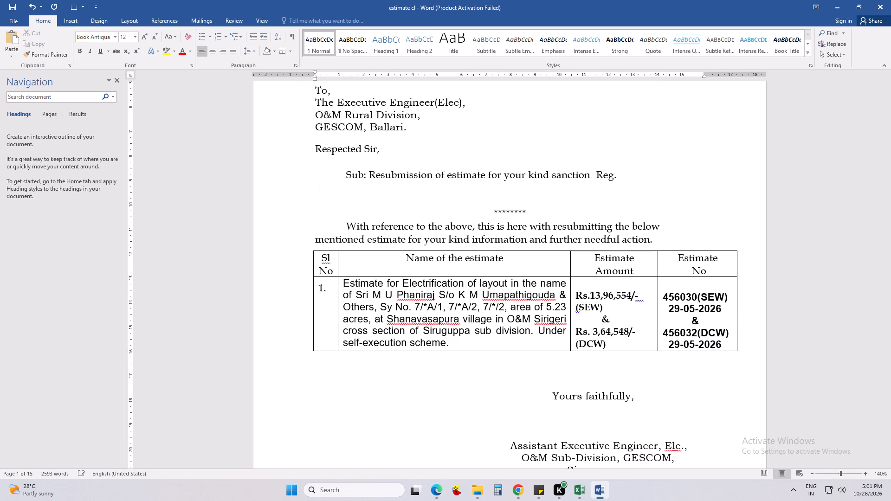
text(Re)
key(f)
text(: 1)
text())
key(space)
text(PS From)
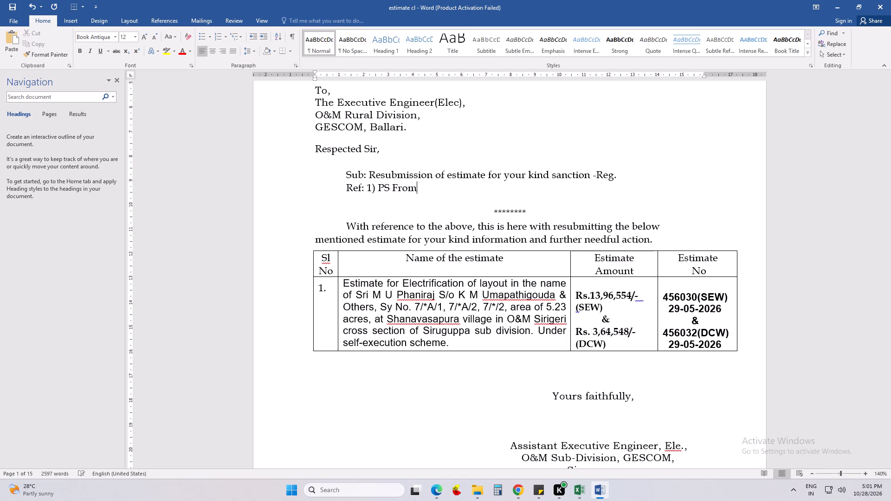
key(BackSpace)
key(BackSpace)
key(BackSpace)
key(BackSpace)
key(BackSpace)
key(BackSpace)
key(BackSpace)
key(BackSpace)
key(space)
Enter the first part of reference 1's letter number as "EEE/O&M/BLY/AEE(O)/".
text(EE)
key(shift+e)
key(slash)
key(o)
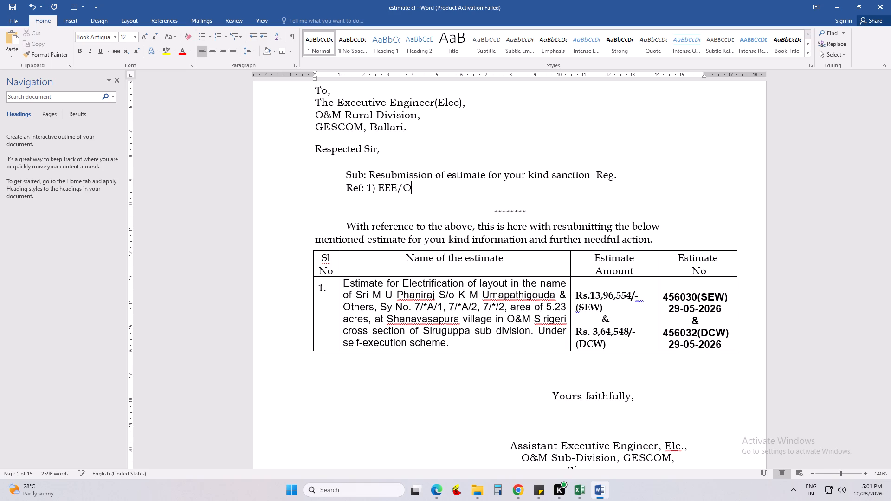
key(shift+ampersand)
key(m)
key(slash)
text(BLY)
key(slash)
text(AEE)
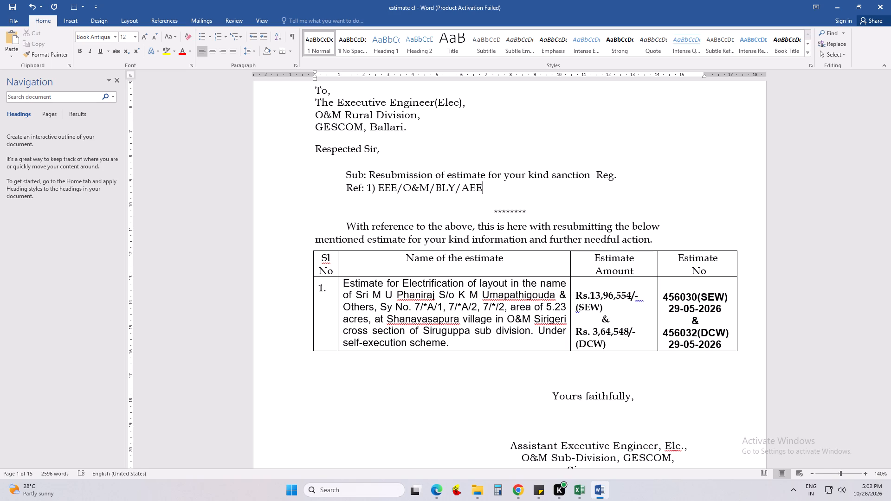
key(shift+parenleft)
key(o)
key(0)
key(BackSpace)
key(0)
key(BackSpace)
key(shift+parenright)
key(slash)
Continue reference 1's letter number with "AE-2/F-1/26-27/4165" and save the letter.
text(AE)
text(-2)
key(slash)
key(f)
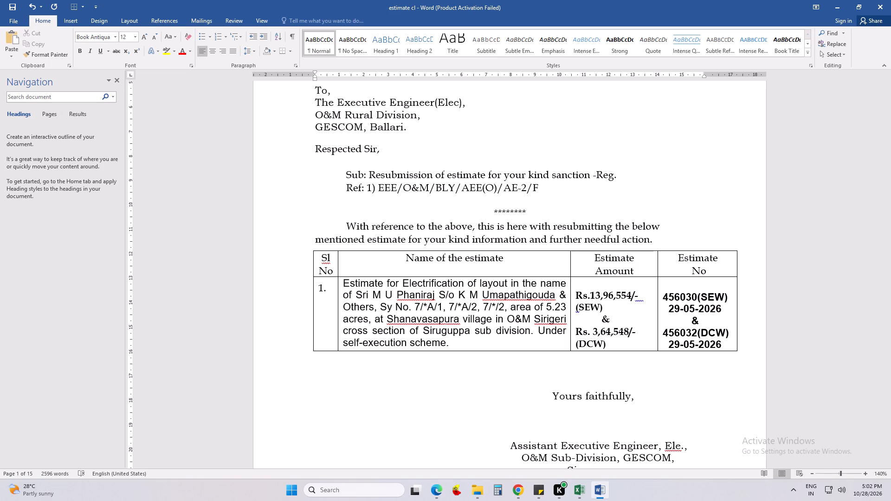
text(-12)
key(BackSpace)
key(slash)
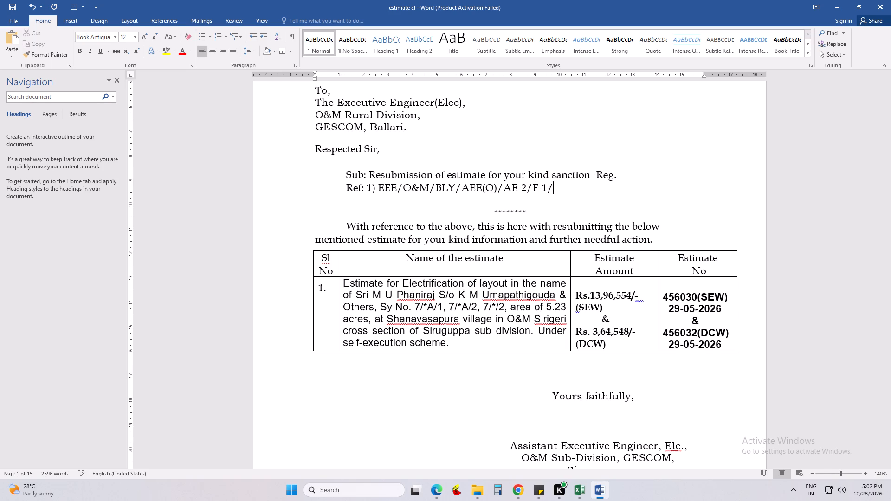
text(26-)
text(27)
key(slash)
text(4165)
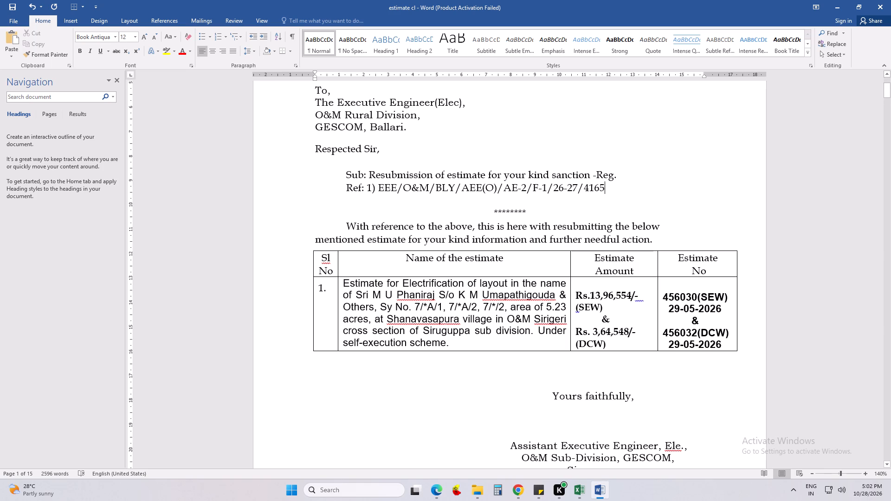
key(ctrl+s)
Complete reference 1 with "-68 Dt: 16-07-2026." and save the letter.
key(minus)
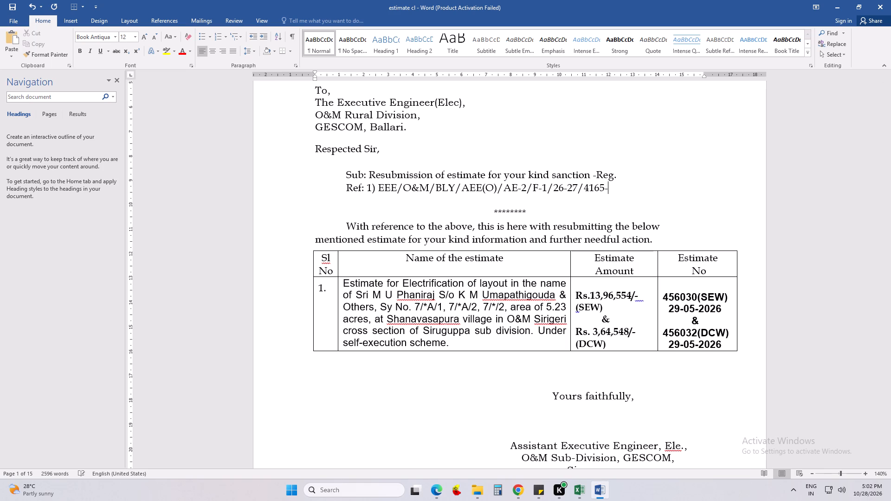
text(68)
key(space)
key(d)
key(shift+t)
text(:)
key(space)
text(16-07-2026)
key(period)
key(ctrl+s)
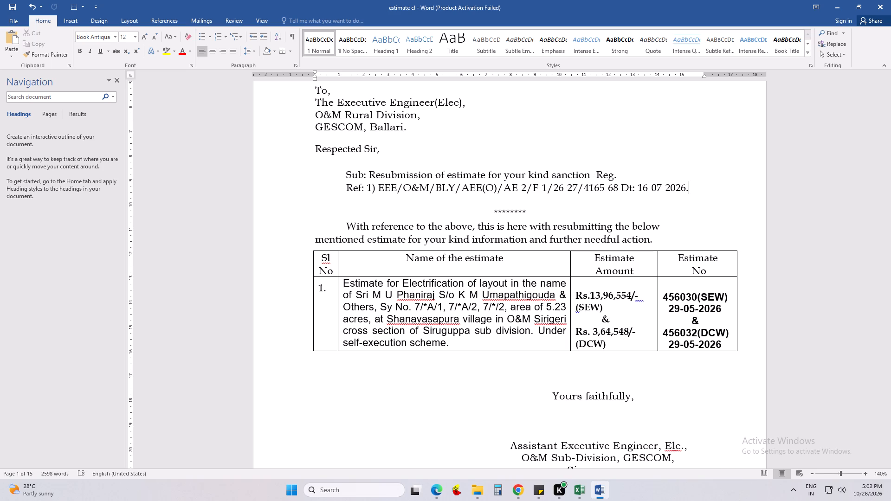
Start a second reference line below reference 1 with the label "2)", indented to align with "1)".
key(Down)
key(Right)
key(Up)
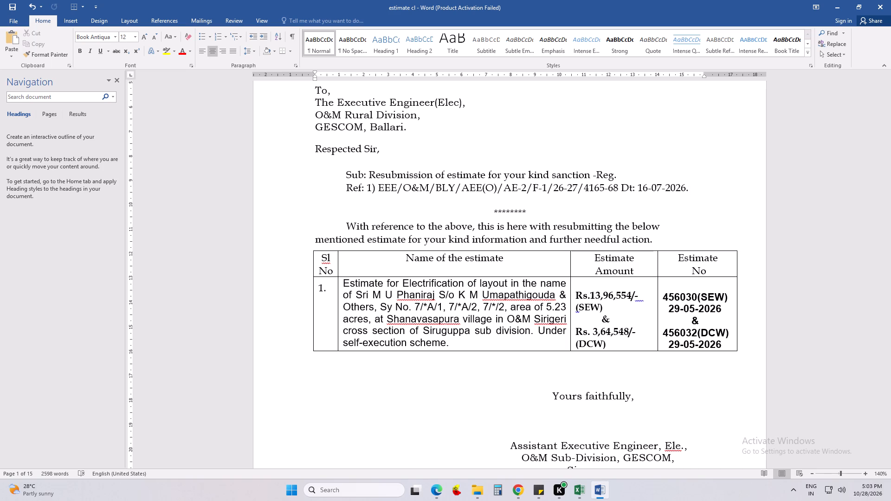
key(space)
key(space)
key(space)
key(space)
key(space)
key(space)
key(space)
key(space)
key(space)
key(space)
key(space)
key(space)
key(space)
key(space)
key(space)
key(space)
key(space)
key(space)
key(space)
key(space)
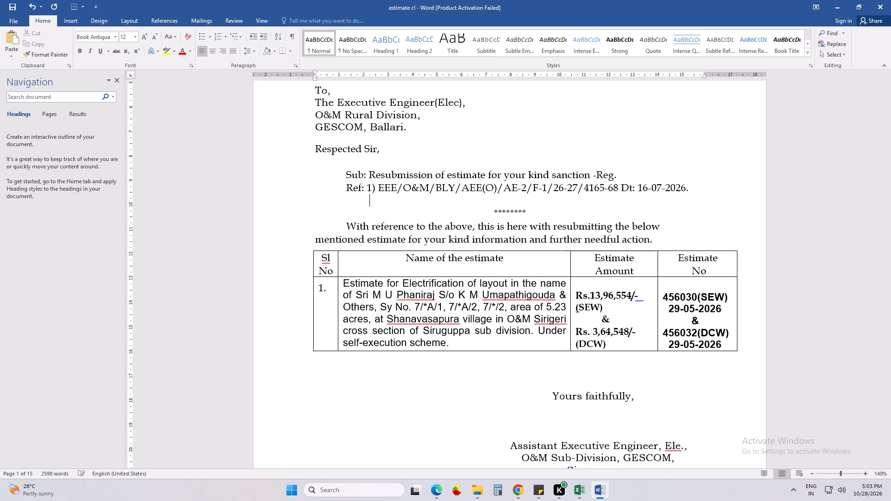
key(BackSpace)
key(2)
key(shift+parenright)
key(Left)
key(Left)
key(space)
key(BackSpace)
key(BackSpace)
key(space)
key(Right)
key(Right)
key(Right)
key(Left)
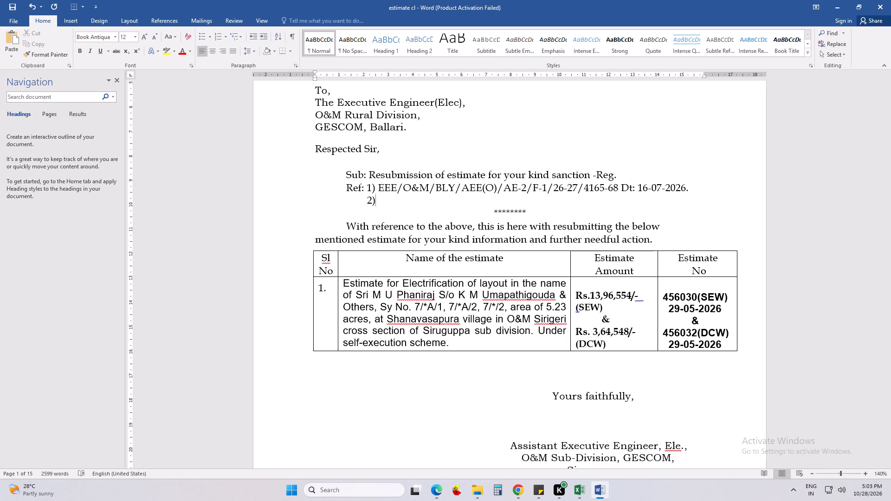
Begin reference 2's text with the word "Consumer" after its label.
key(space)
text(c)
key(BackSpace)
text(Cou)
key(BackSpace)
text(nsu)
text(me)
text(r)
key(space)
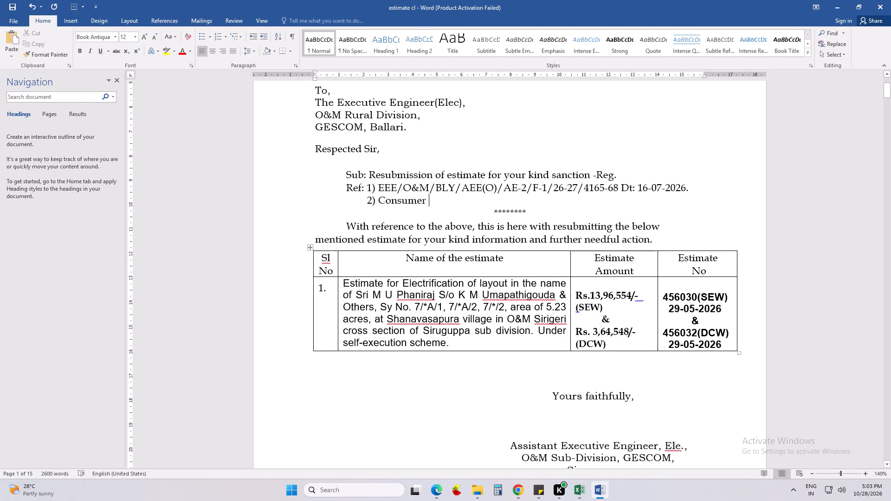
Change the SEW estimate amount in the table to Rs.11,31,452/- and save the letter.
click(600, 297)
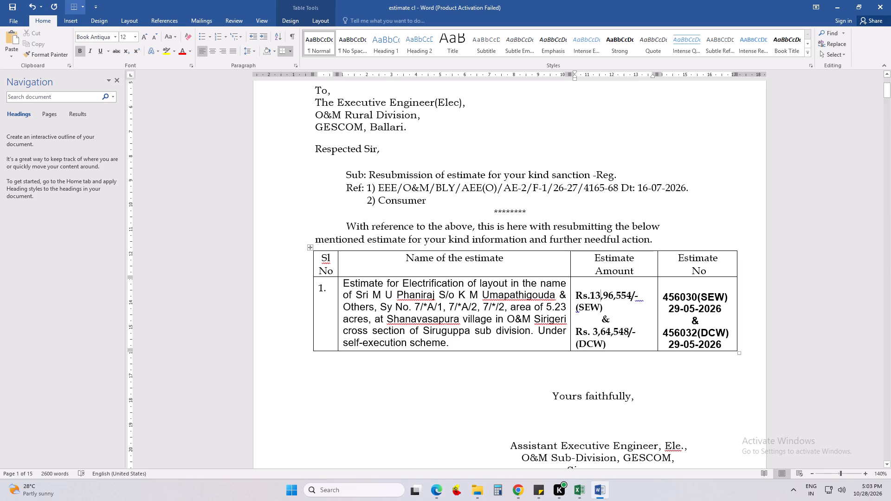
key(BackSpace)
key(1)
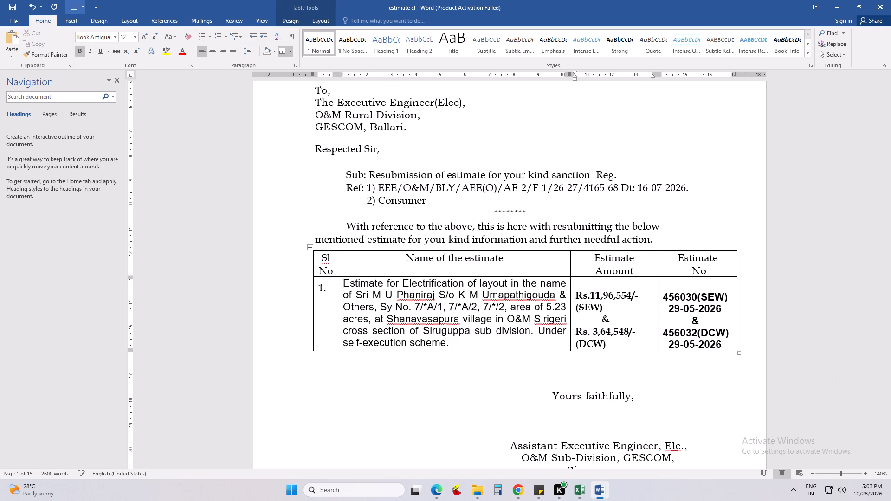
key(Right)
key(Delete)
key(Delete)
text(31)
key(Right)
key(Delete)
key(Delete)
key(Delete)
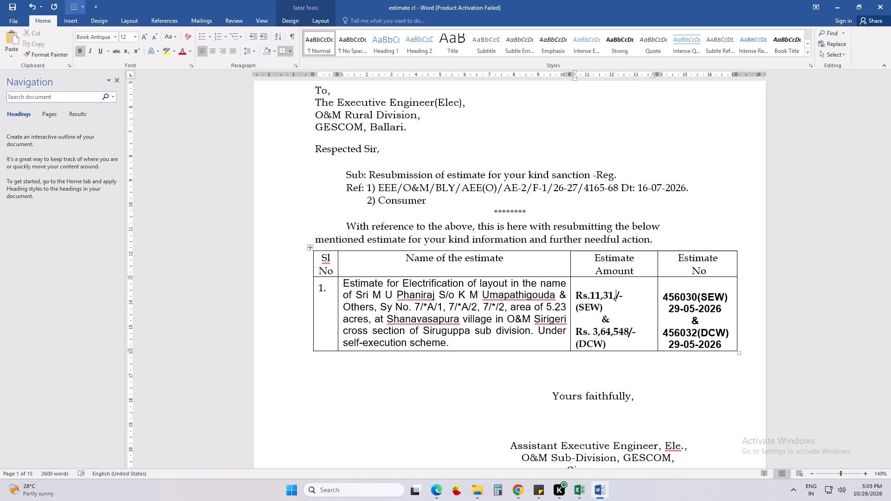
text(452)
key(ctrl+s)
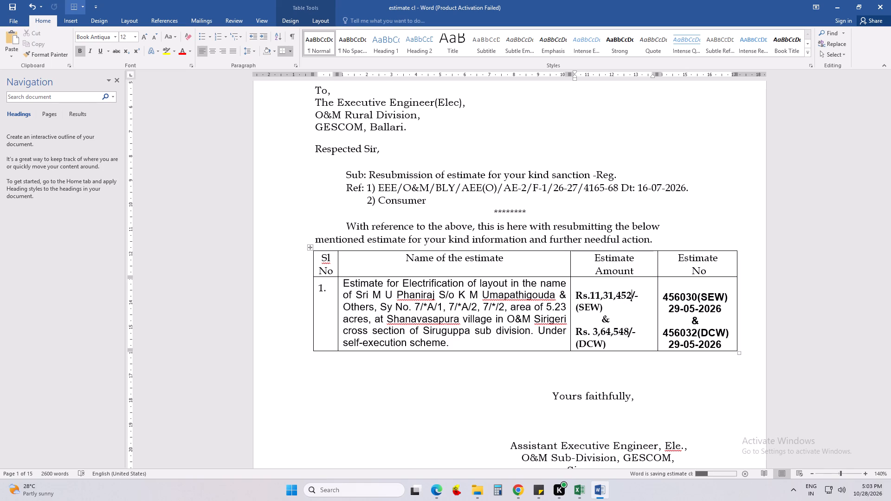
Continue reference 2 after "Consumer" with the words "request letter".
click(438, 204)
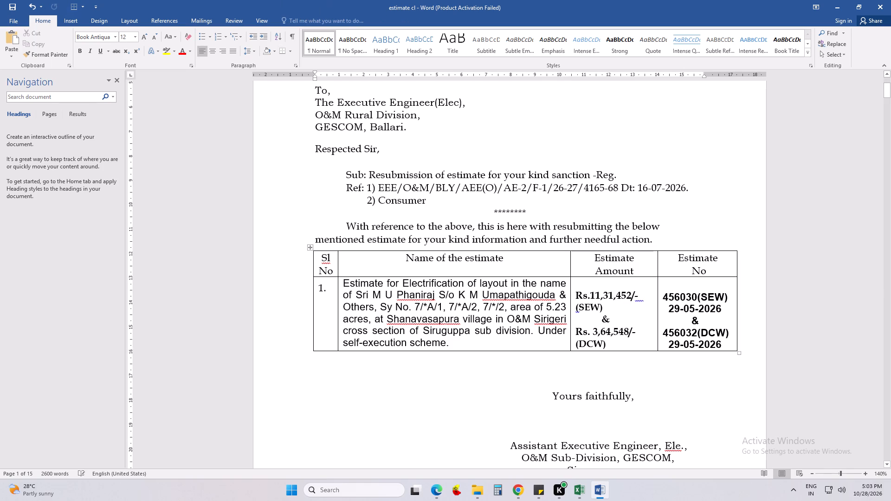
text(request)
key(space)
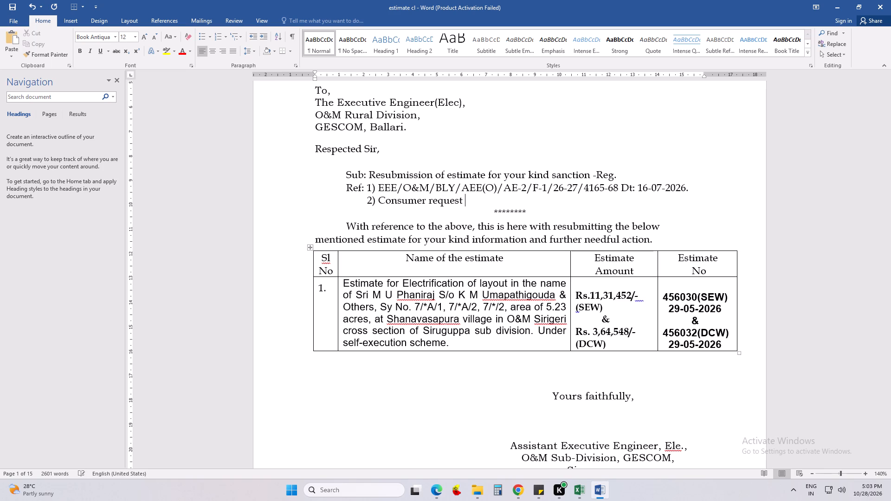
text(ltr)
key(BackSpace)
key(BackSpace)
text(etter)
key(space)
text(No)
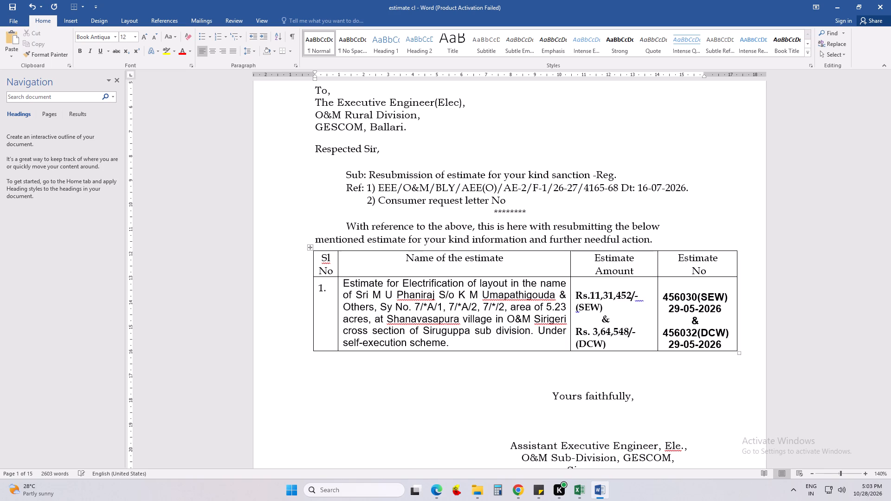
key(space)
key(BackSpace)
key(BackSpace)
key(BackSpace)
Complete reference 2 with "on Dt: 28-10-2026" and save the letter.
text(on)
key(space)
text(Dt)
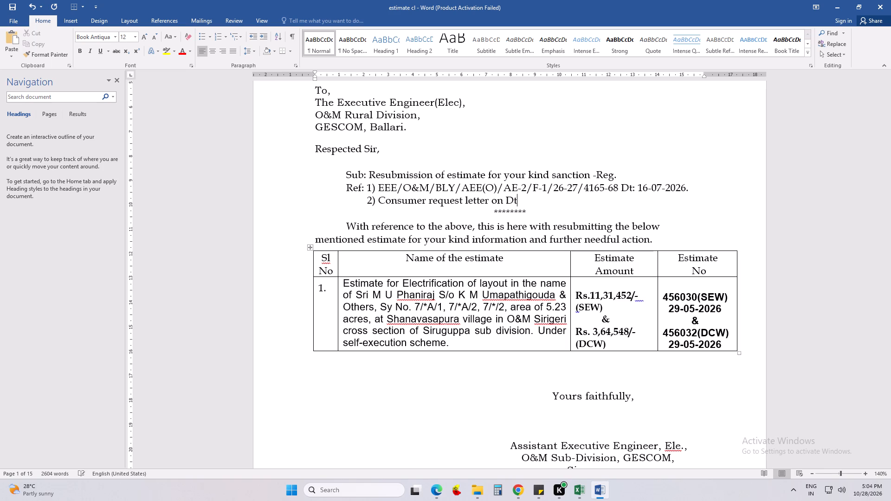
text(: 28-10-206)
key(BackSpace)
text(26)
key(ctrl+s)
Insert a blank line between reference 2 and the row of asterisks, and save the letter.
key(Return)
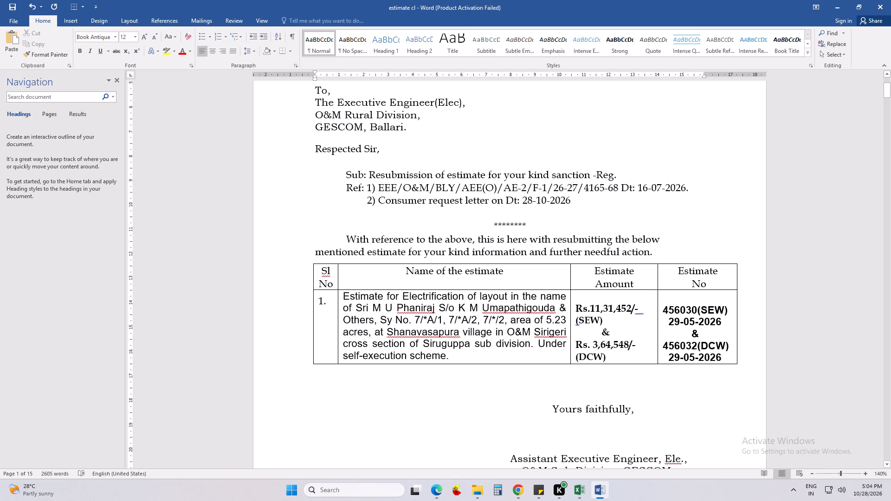
key(ctrl+s)
Change the section officer number in the first "Copy for Information to" entry to SO-5.
scroll(566, 250, down, 4)
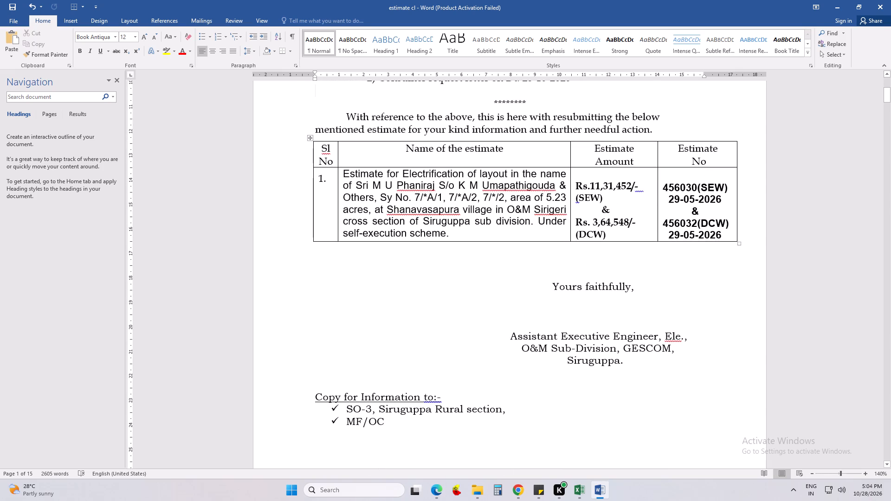
scroll(393, 287, up, 5)
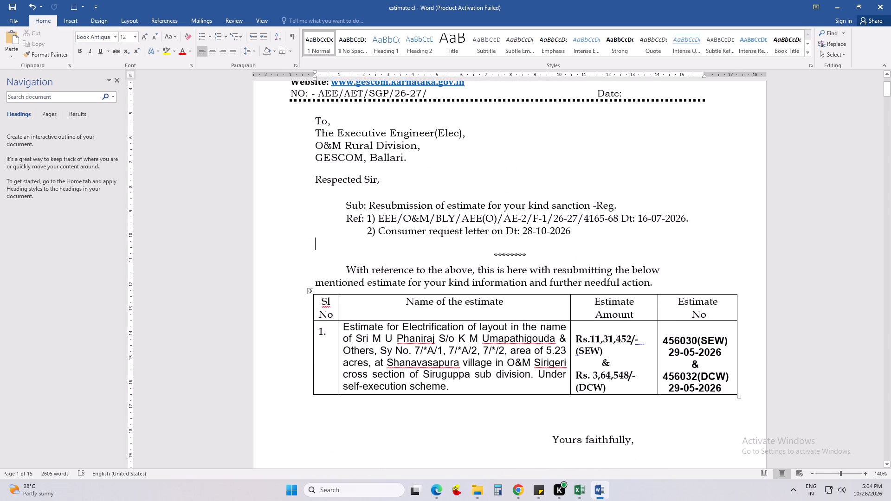
scroll(393, 287, down, 5)
click(371, 404)
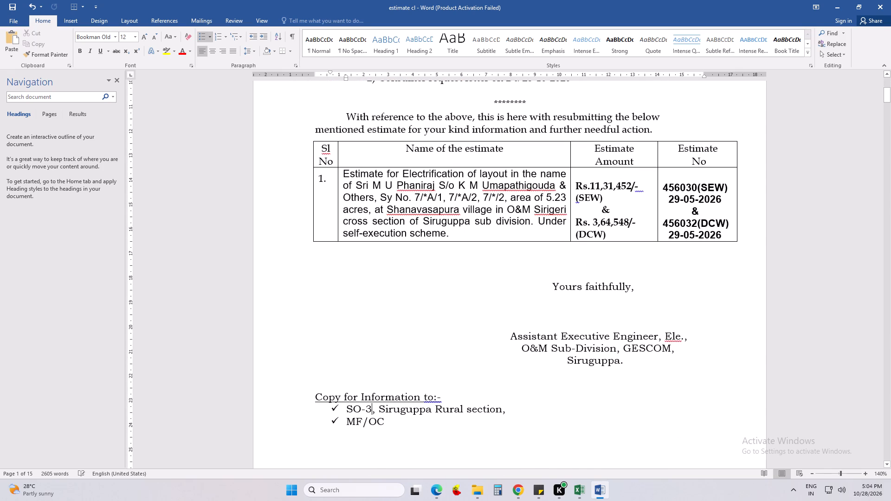
key(BackSpace)
key(5)
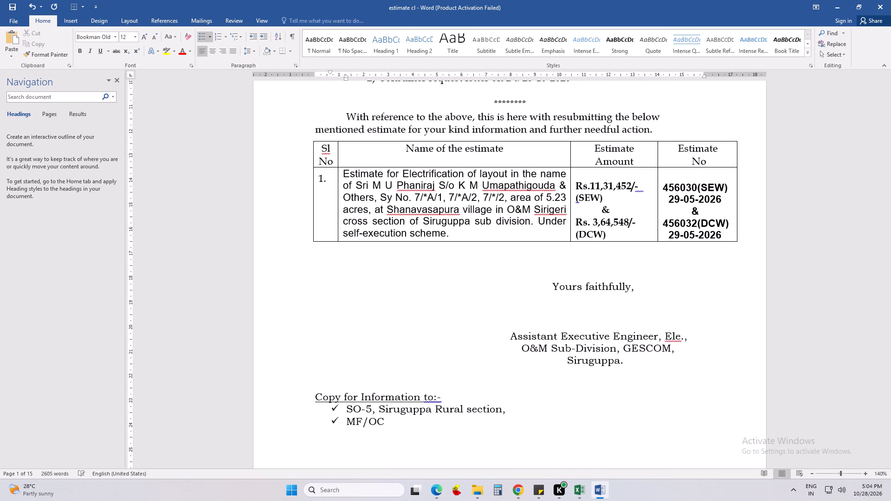
Replace "Siruguppa Rural" with "Sirigeri cross" in the SO-5 entry under "Copy for Information to" and save the letter.
key(Right)
key(Right)
key(Right)
key(Right)
key(Right)
key(Right)
key(Left)
key(shift+Right)
key(shift+Right)
key(shift+Right)
key(shift+Right)
key(shift+Right)
key(shift+Right)
key(shift+Right)
key(shift+Right)
key(shift+Right)
key(shift+Right)
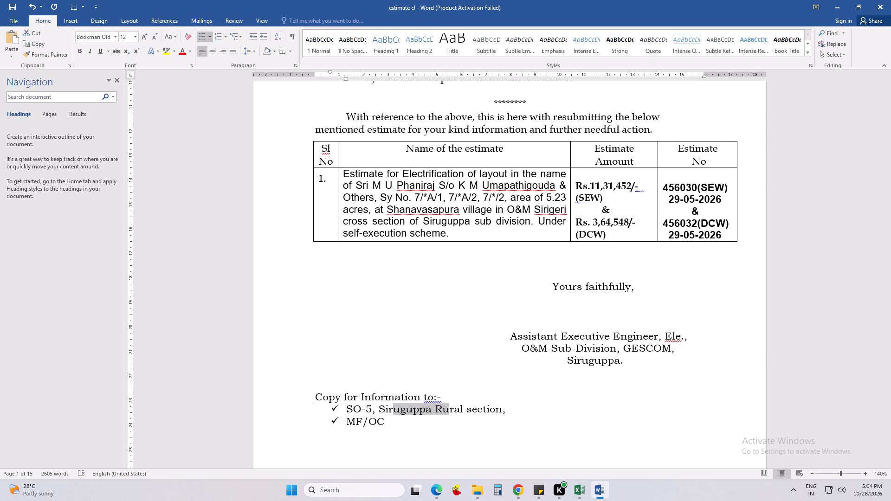
key(shift+Right)
key(shift+Right)
text(iger)
text(i cross)
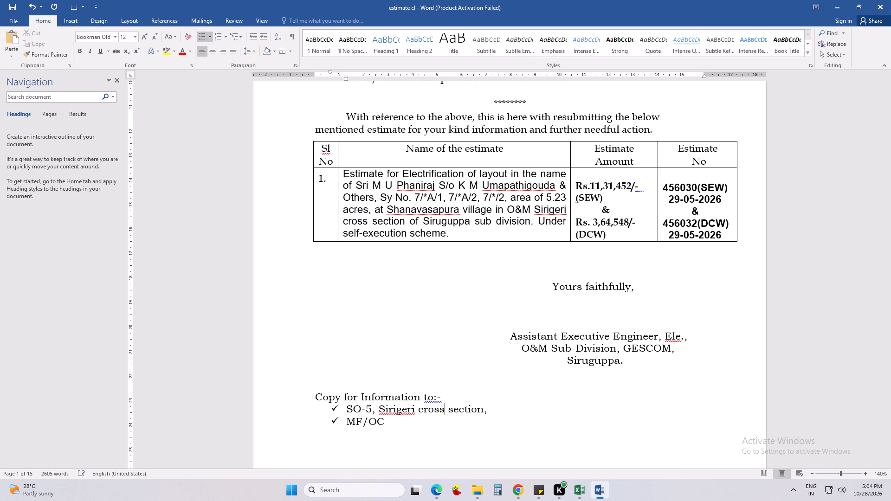
key(ctrl+s)
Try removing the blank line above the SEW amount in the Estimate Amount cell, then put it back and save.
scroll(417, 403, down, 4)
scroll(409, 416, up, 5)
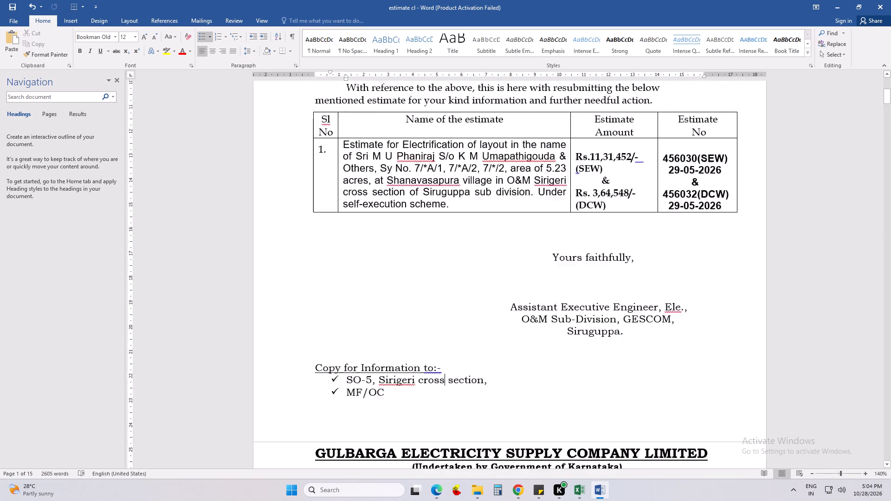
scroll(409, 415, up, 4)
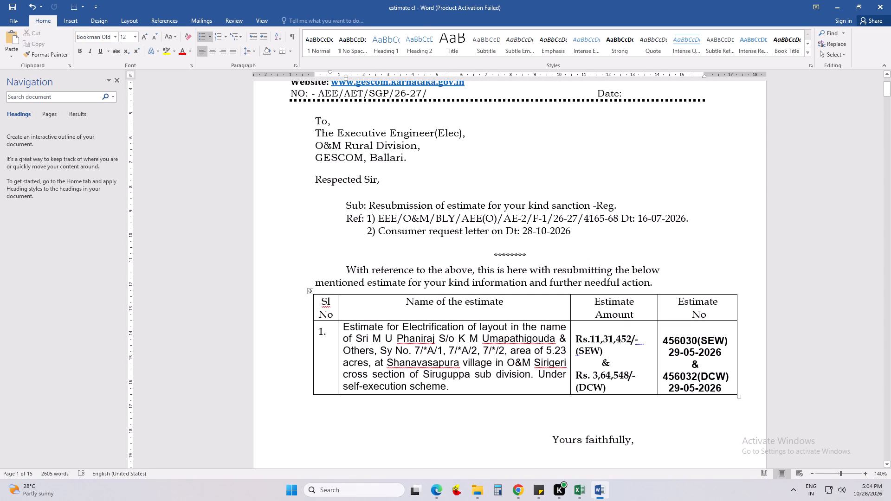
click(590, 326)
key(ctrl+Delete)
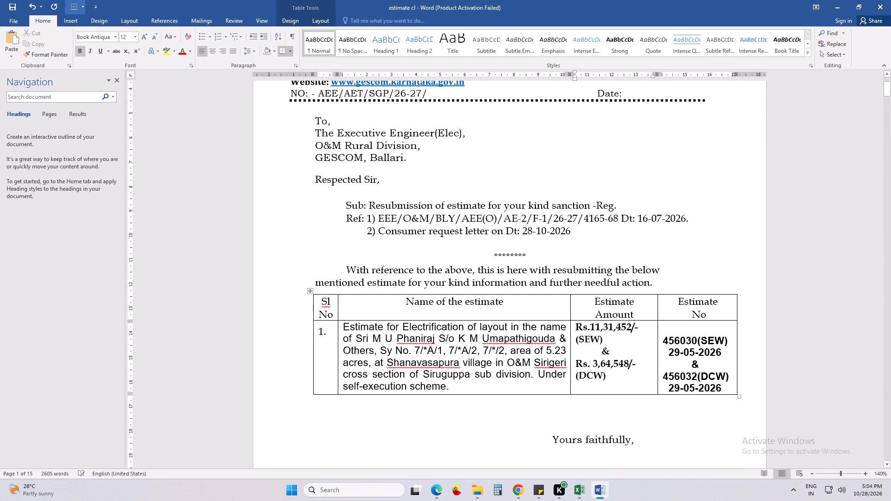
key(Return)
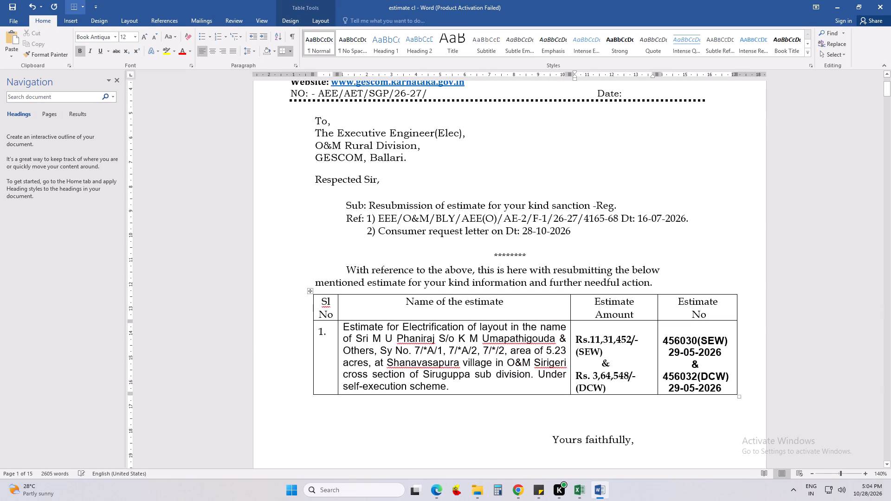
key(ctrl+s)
Print only page 1 of the document, one copy, on the HP Laser 1003-1008.
scroll(641, 282, down, 3)
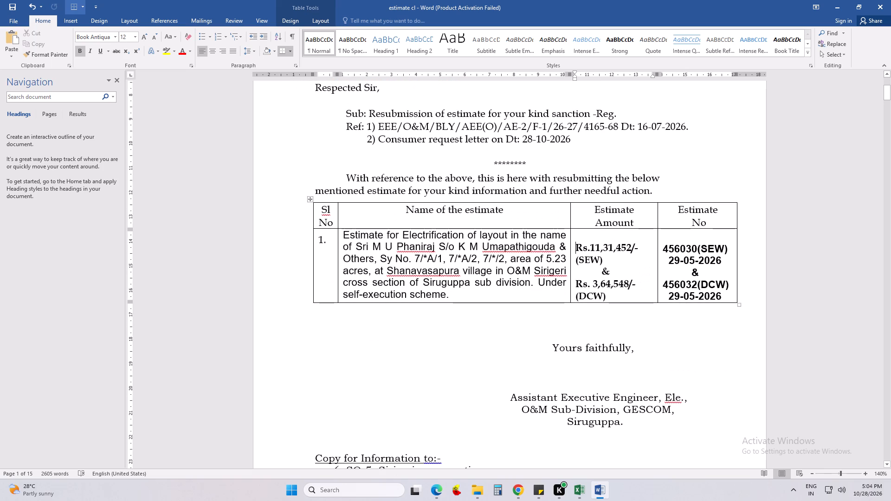
scroll(445, 243, up, 8)
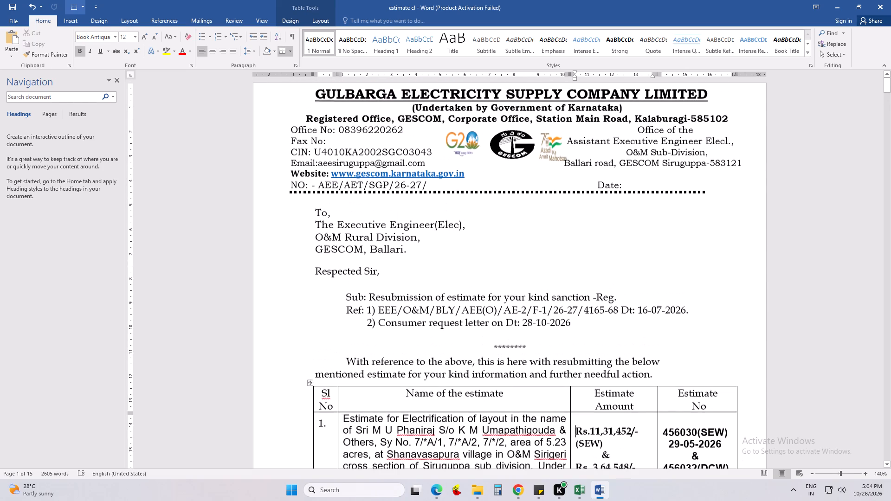
key(ctrl+p)
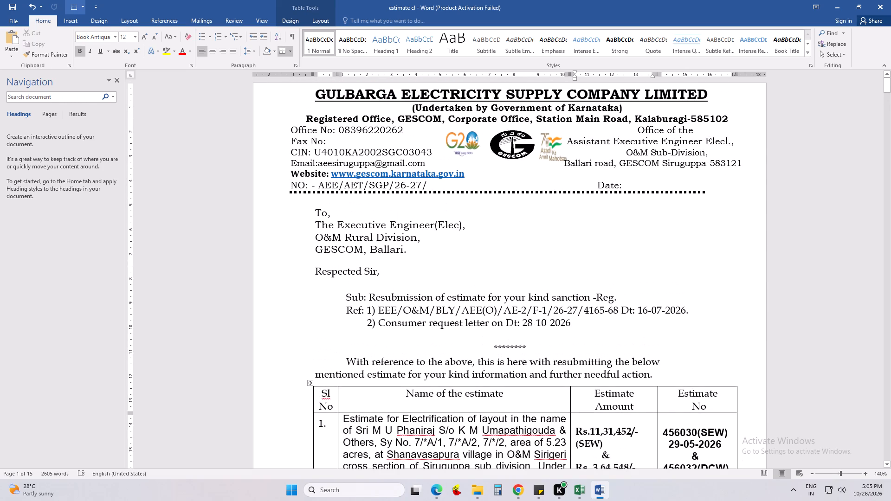
click(150, 195)
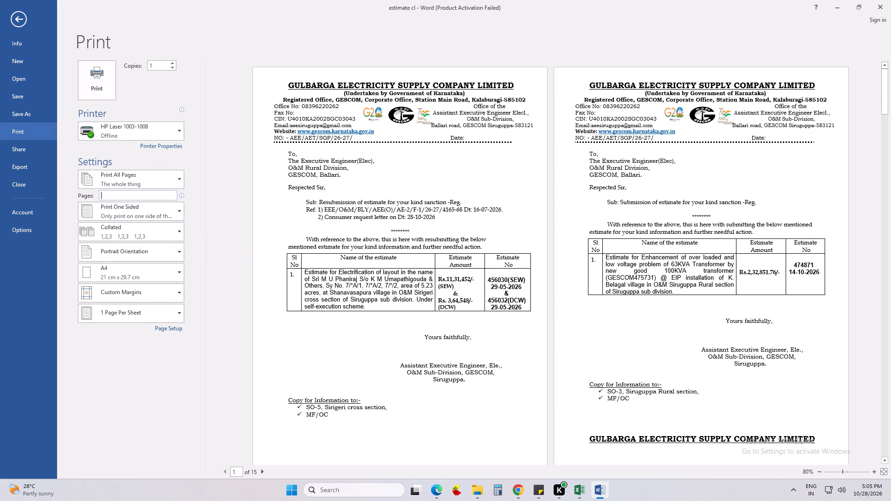
key(1)
click(102, 88)
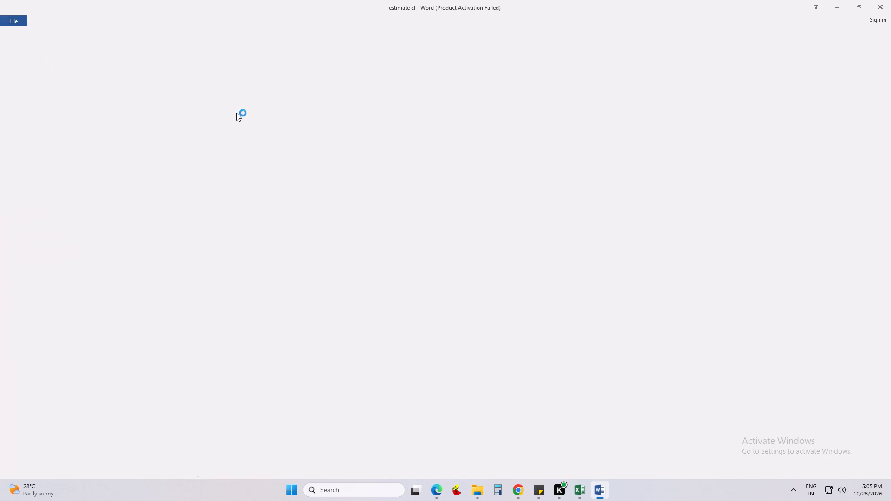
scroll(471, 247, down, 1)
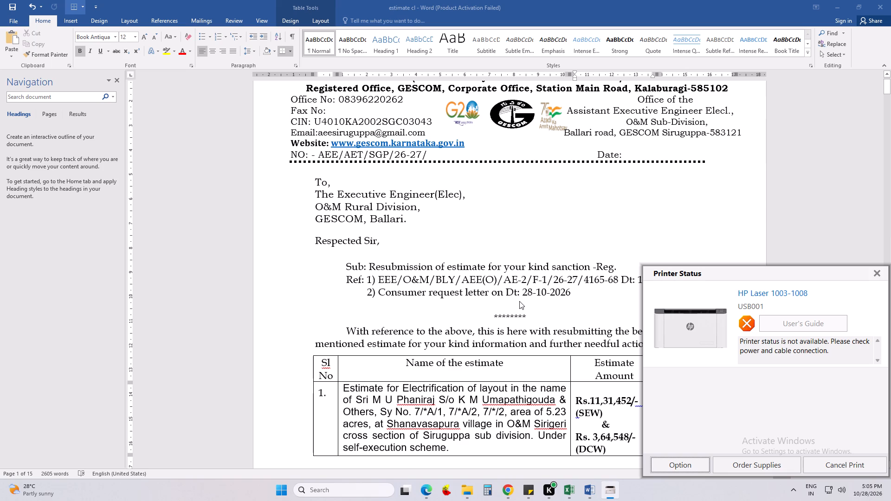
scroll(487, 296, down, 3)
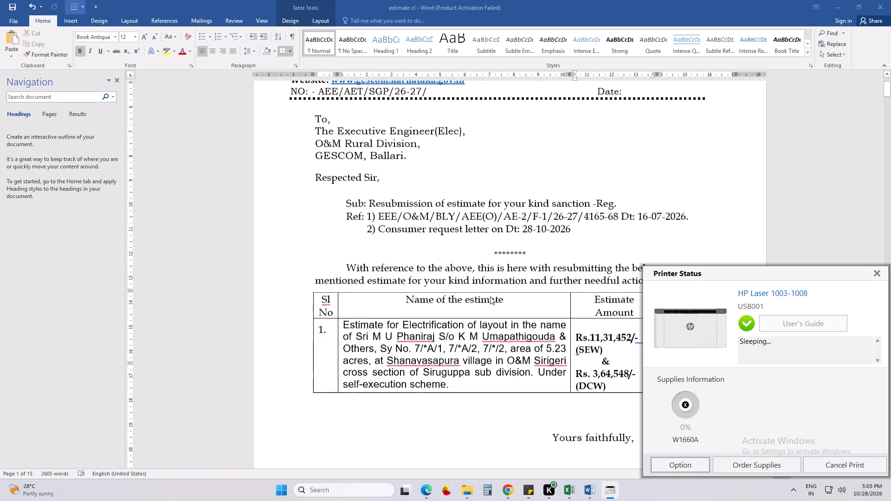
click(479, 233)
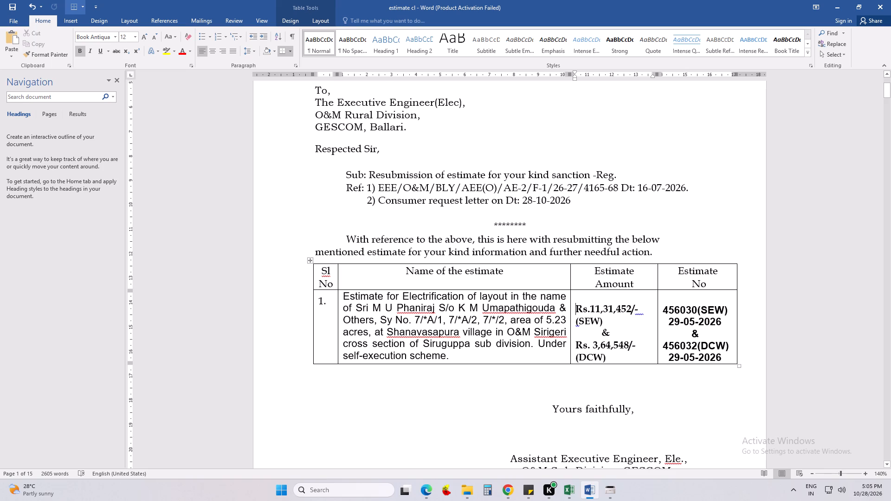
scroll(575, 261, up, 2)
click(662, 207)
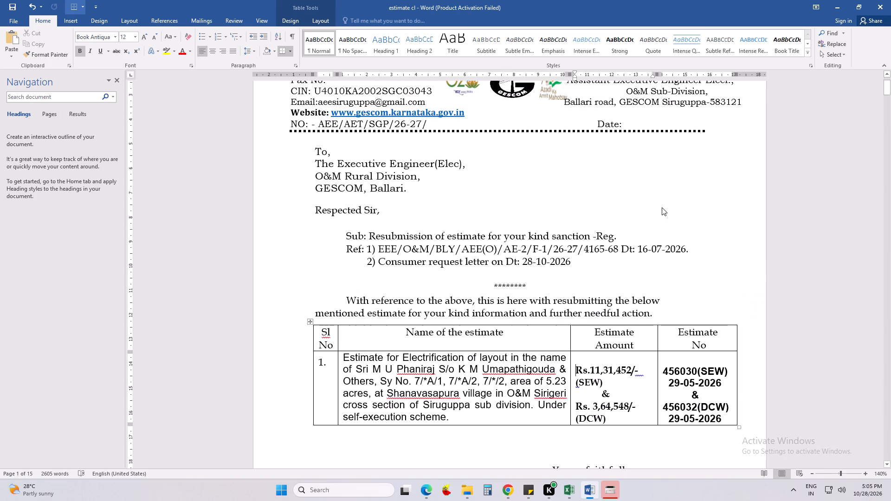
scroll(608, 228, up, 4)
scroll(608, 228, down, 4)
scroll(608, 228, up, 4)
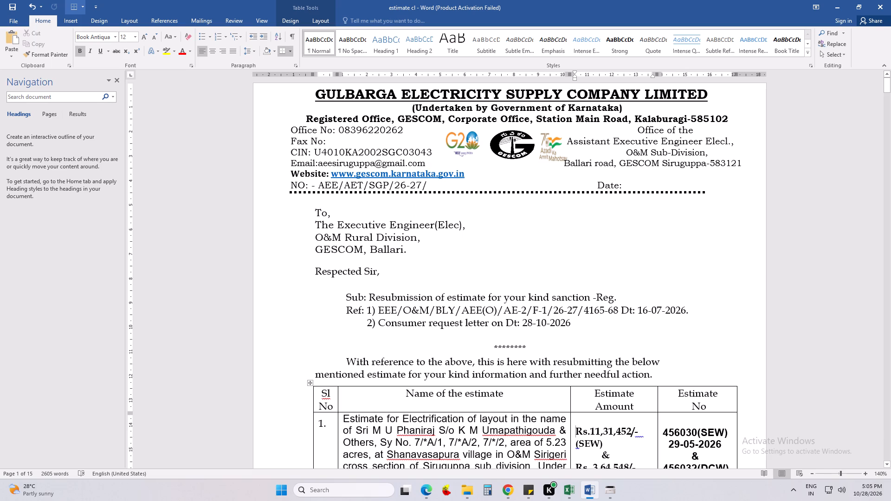
Print page 1 again on the HP Laser 1003-1008 with the same settings and save the letter.
key(ctrl+p)
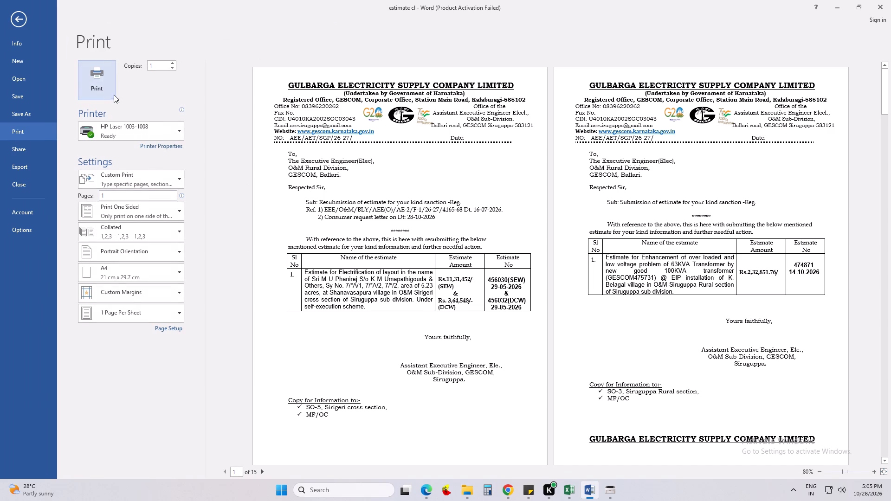
click(114, 95)
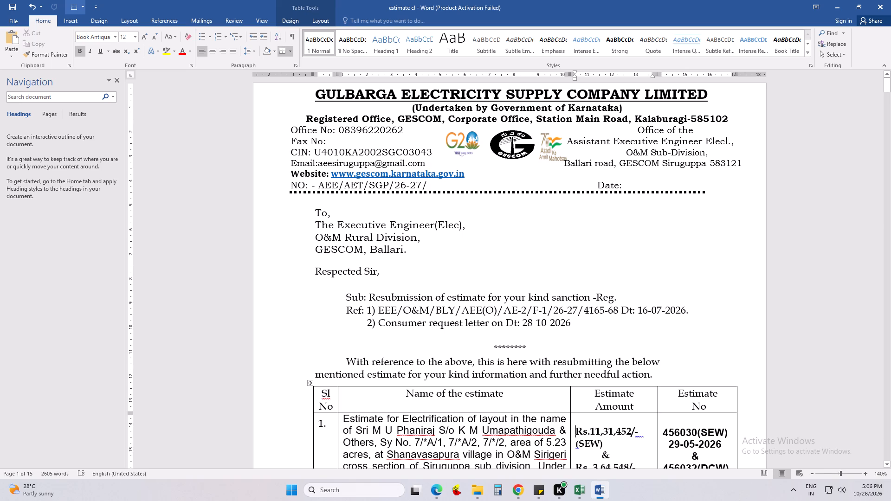
key(ctrl+s)
Review the resubmission letter from the letterhead through the references and estimate table to the copy recipients, keeping it saved.
click(609, 226)
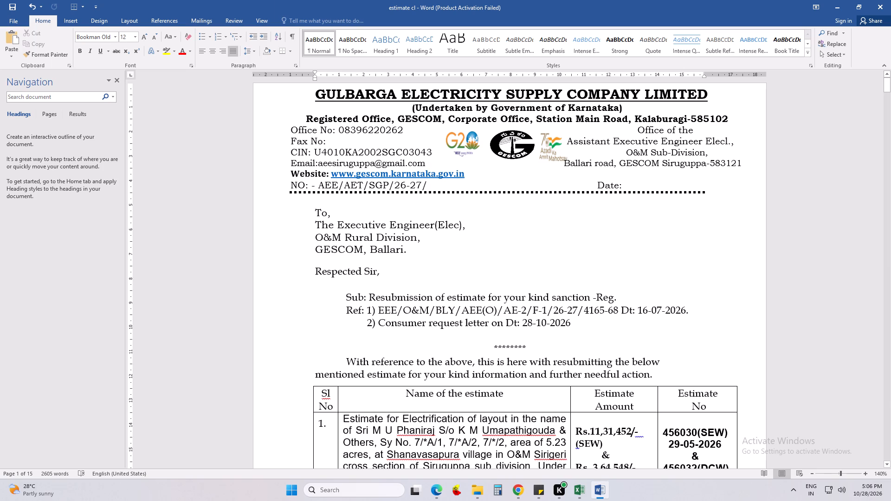
scroll(620, 231, down, 3)
scroll(620, 231, up, 6)
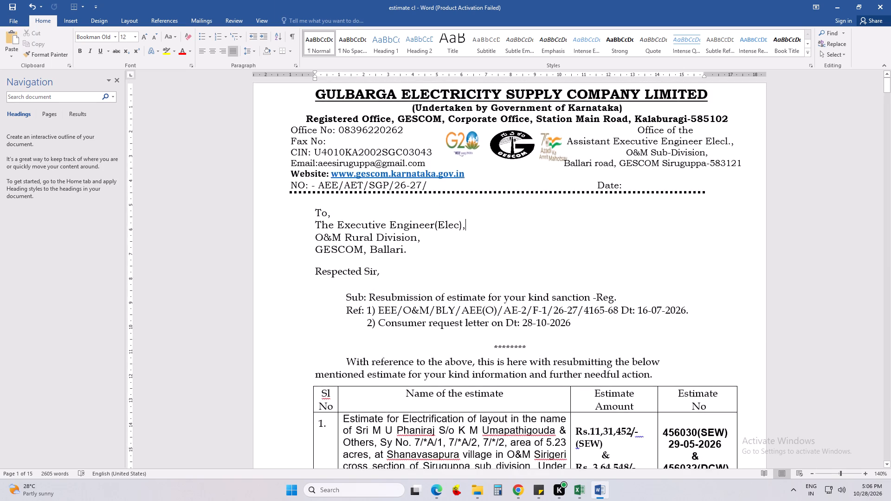
scroll(620, 231, down, 5)
scroll(620, 231, up, 6)
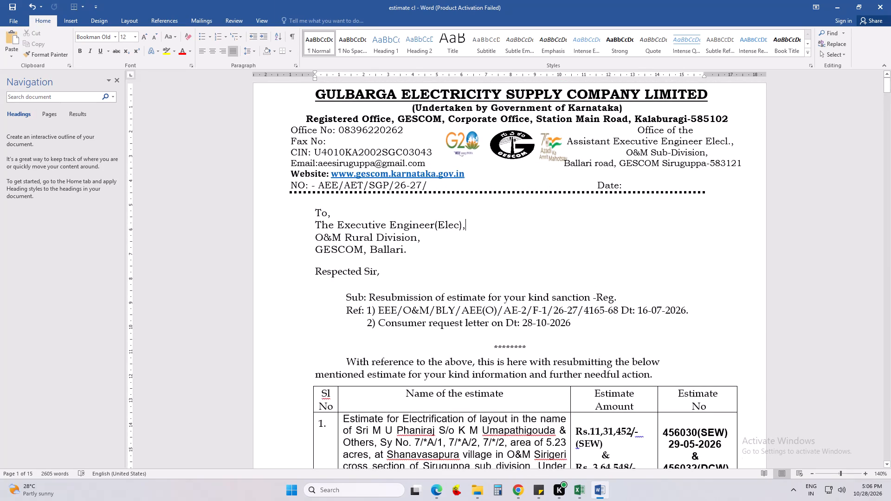
key(ctrl+s)
scroll(609, 234, down, 15)
scroll(596, 282, up, 14)
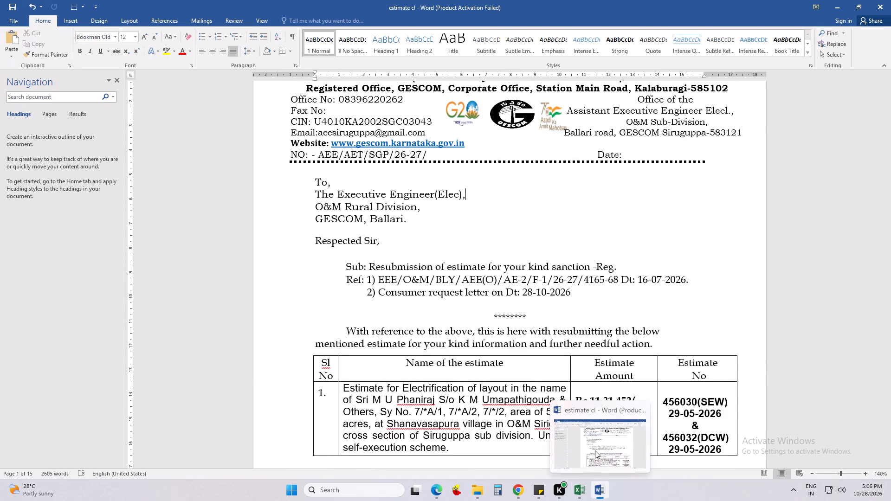
click(594, 447)
scroll(493, 313, up, 5)
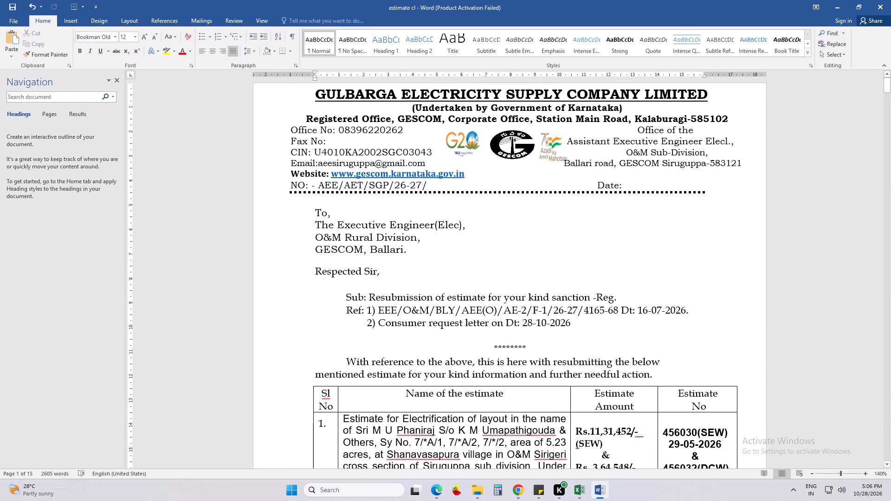
key(ctrl+s)
scroll(493, 313, down, 2)
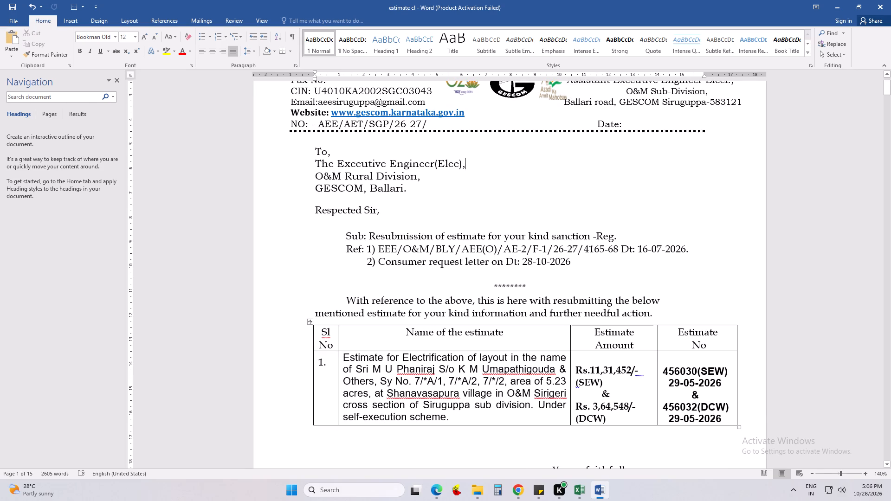
scroll(466, 327, down, 2)
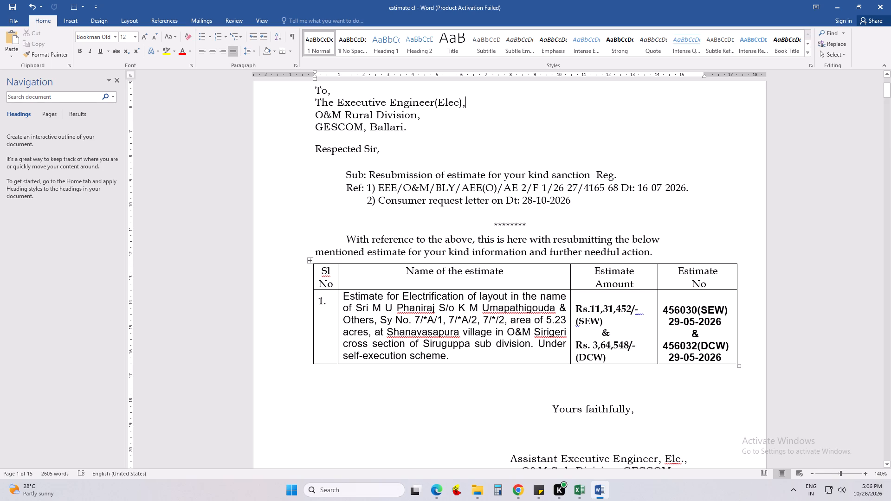
scroll(385, 302, down, 2)
scroll(484, 362, down, 5)
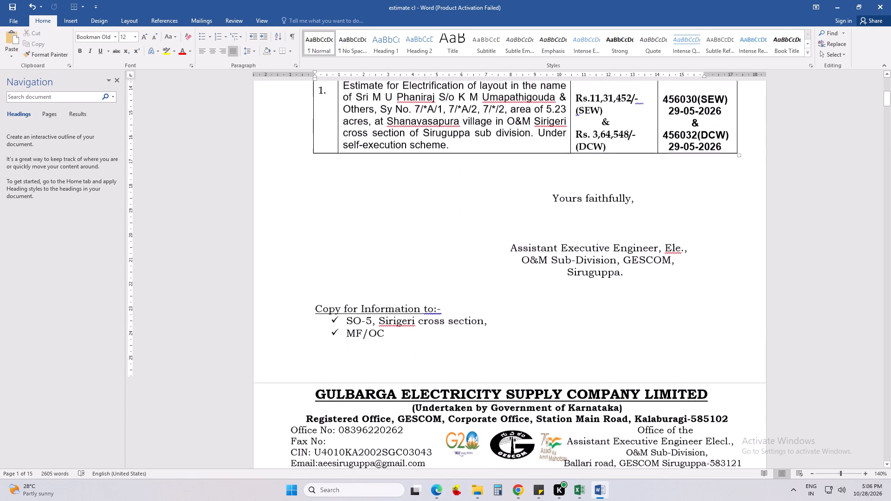
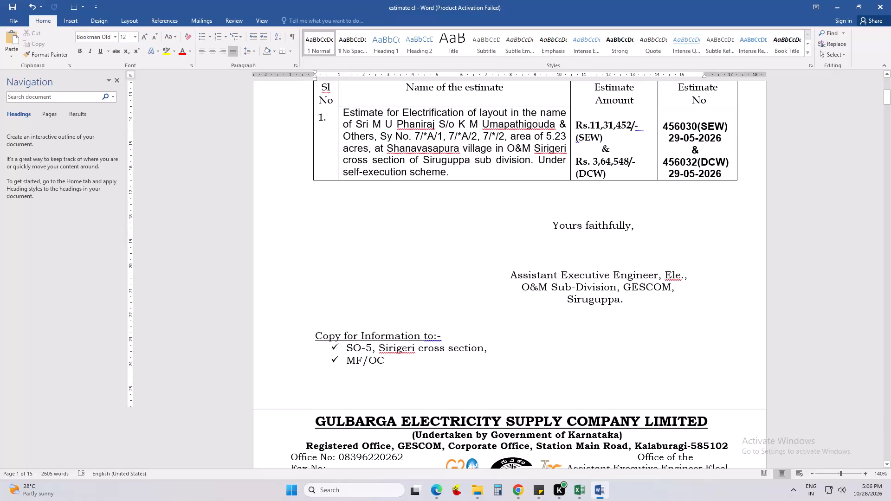
Save the resubmission letter for the Shanavasapura layout electrification estimate.
key(ctrl+s)
scroll(432, 389, up, 2)
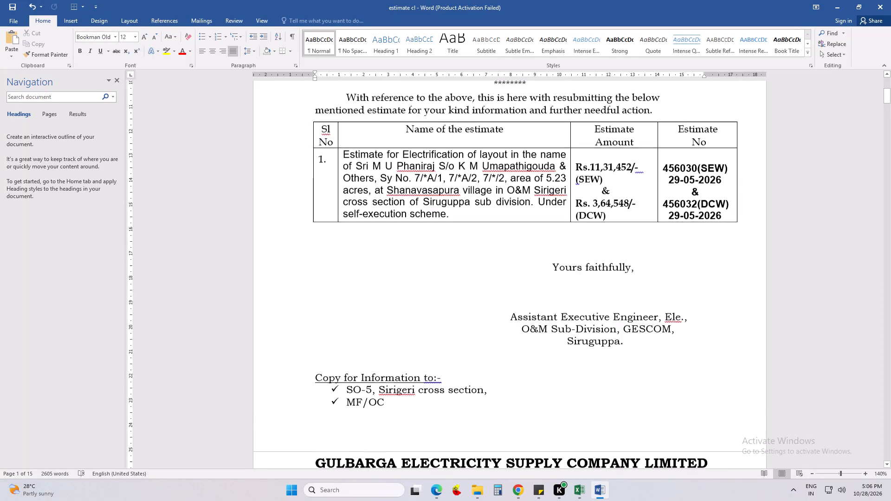
scroll(432, 389, up, 12)
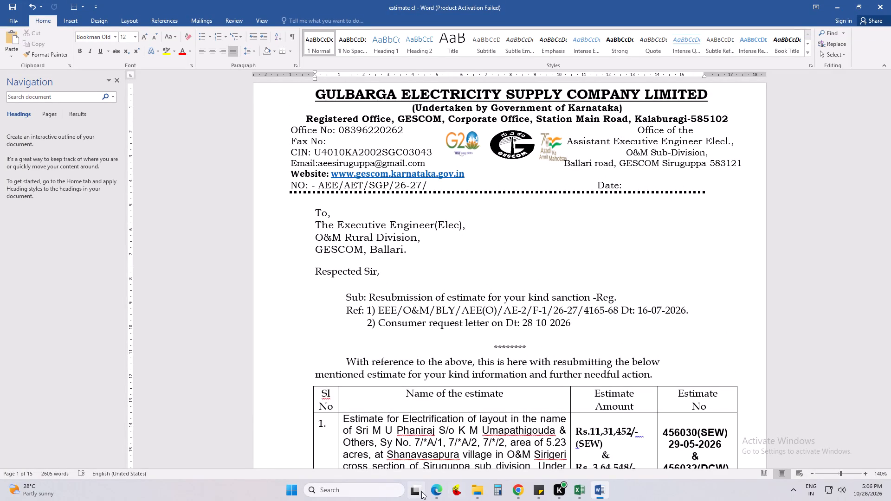